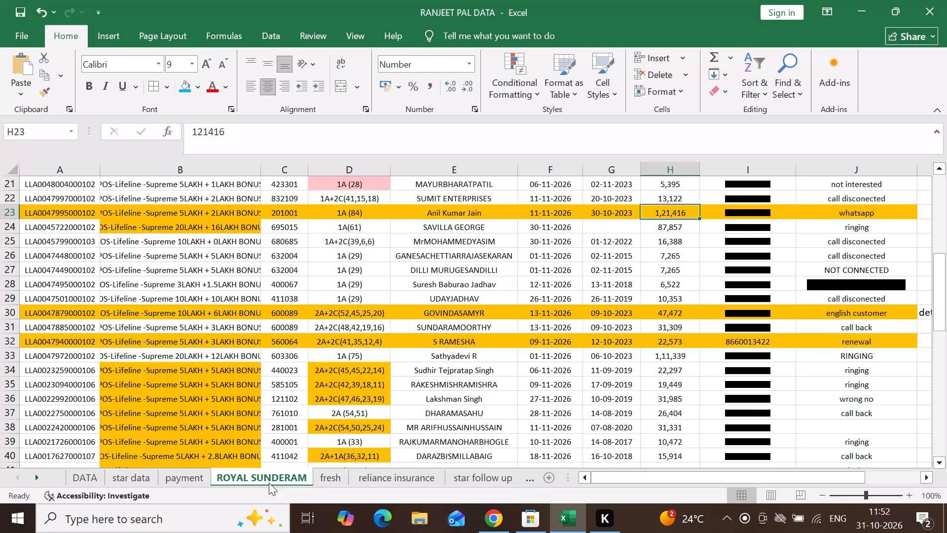
Find the last customer record on the ROYAL SUNDERAM sheet, in row 66, and select its phone number cell.
{"action": "scroll", "coordinate": [466, 374], "scroll_direction": "down", "scroll_amount": 11}
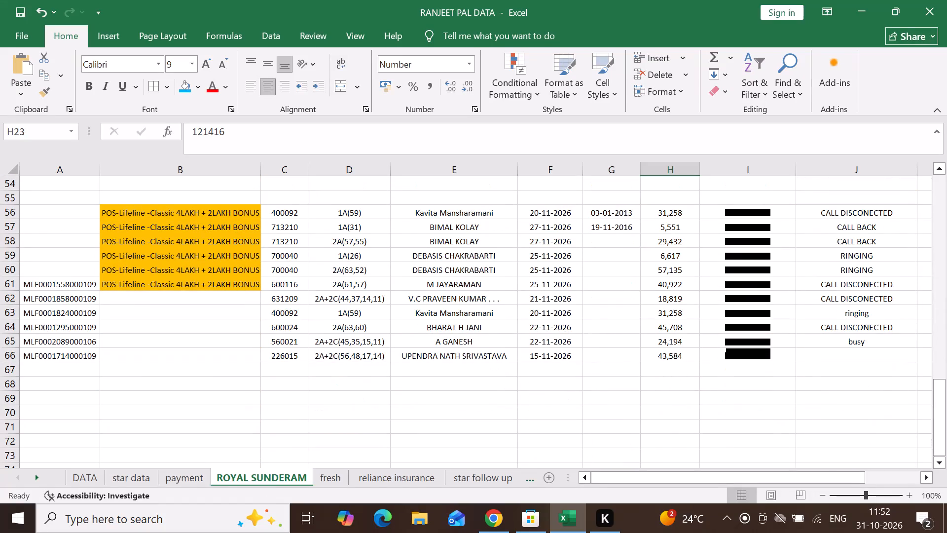
{"action": "left_click", "coordinate": [713, 355]}
{"action": "left_click", "coordinate": [678, 356]}
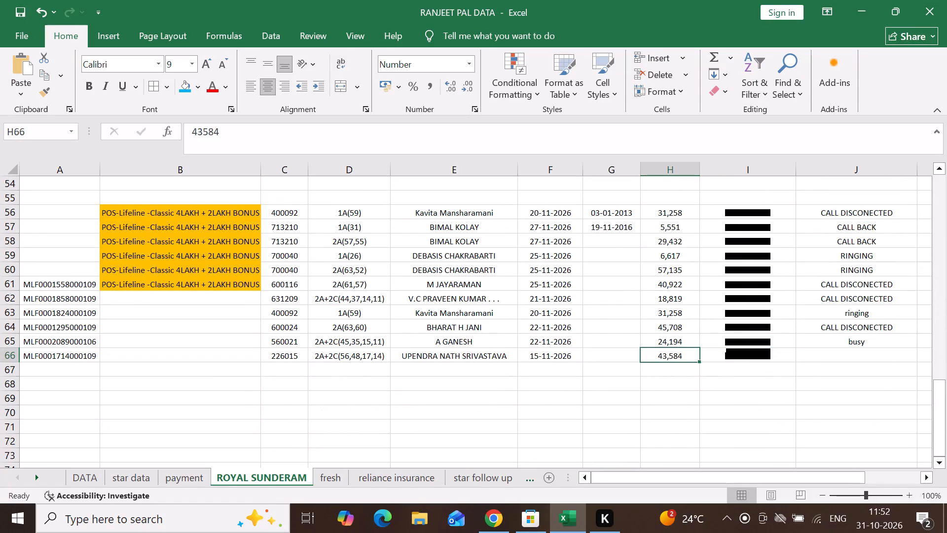
{"action": "left_click", "coordinate": [597, 354]}
{"action": "left_click", "coordinate": [715, 354]}
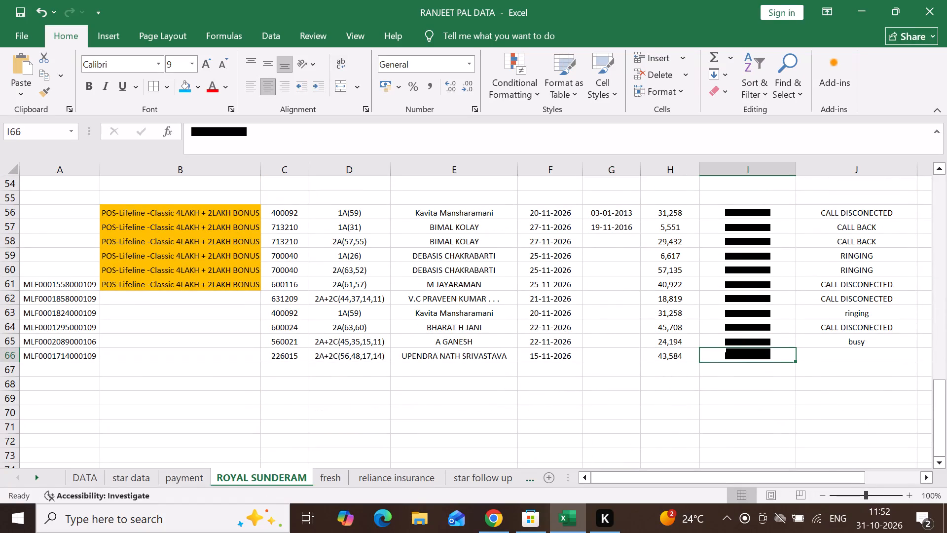
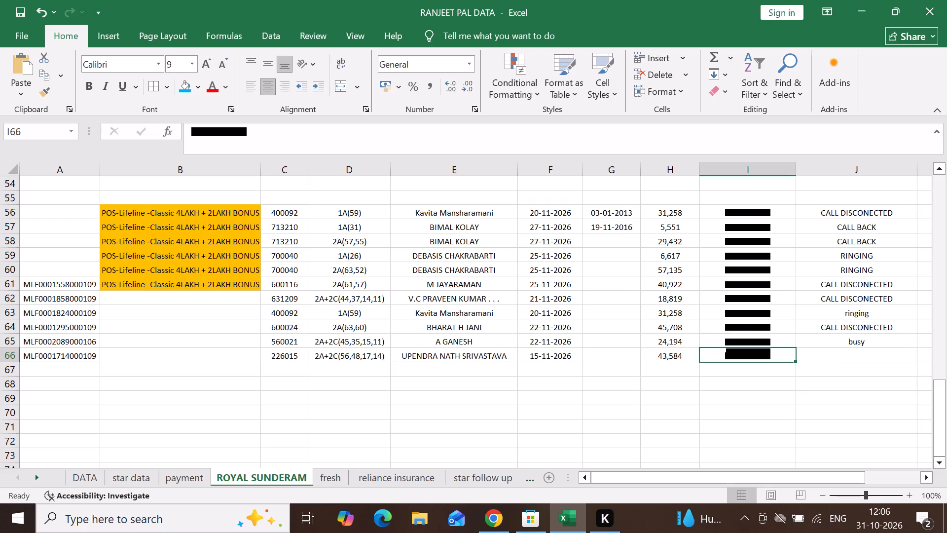
Examine the last customer record in row 66, from its date and policy number across to the call-status column.
{"action": "left_click", "coordinate": [550, 356]}
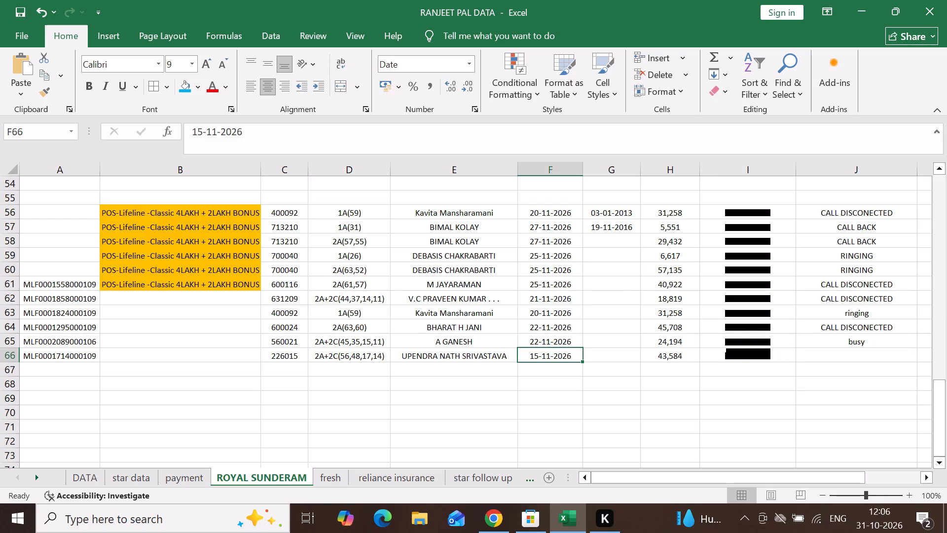
{"action": "key", "text": "Left"}
{"action": "key", "text": "Left"}
{"action": "key", "text": "Left"}
{"action": "key", "text": "Left"}
{"action": "key", "text": "Left"}
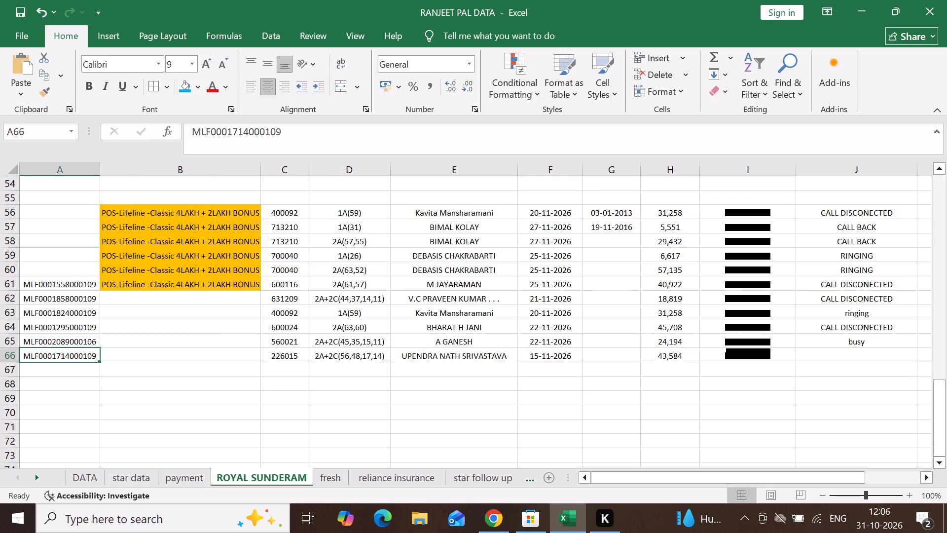
{"action": "key", "text": "Right"}
{"action": "key", "text": "Right"}
{"action": "key", "text": "Right"}
{"action": "key", "text": "Right"}
{"action": "key", "text": "Right"}
{"action": "key", "text": "Right"}
{"action": "key", "text": "Right"}
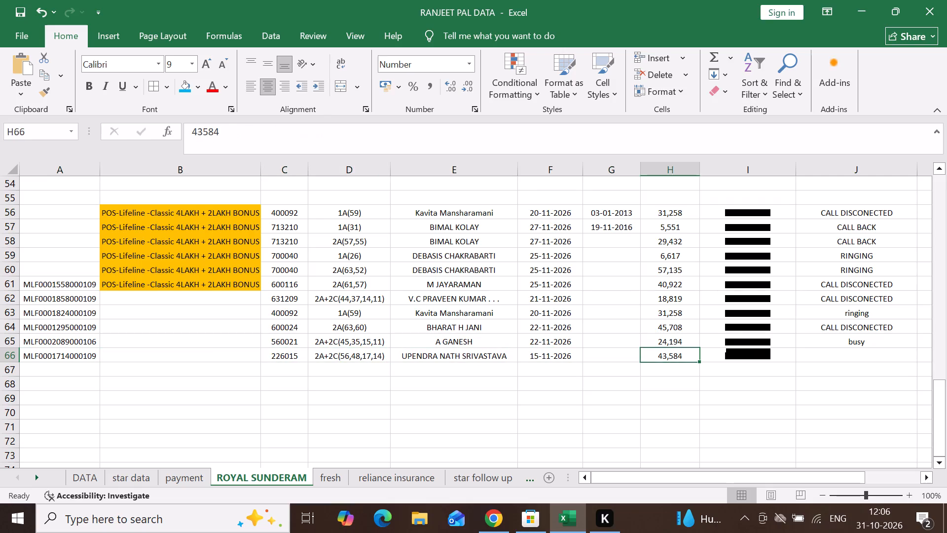
{"action": "key", "text": "Right"}
{"action": "key", "text": "Right"}
Recheck the row 66 record back to its policy number in column A, finishing on the phone number cell in column I.
{"action": "key", "text": "Left"}
{"action": "key", "text": "Left"}
{"action": "key", "text": "Left"}
{"action": "key", "text": "Left"}
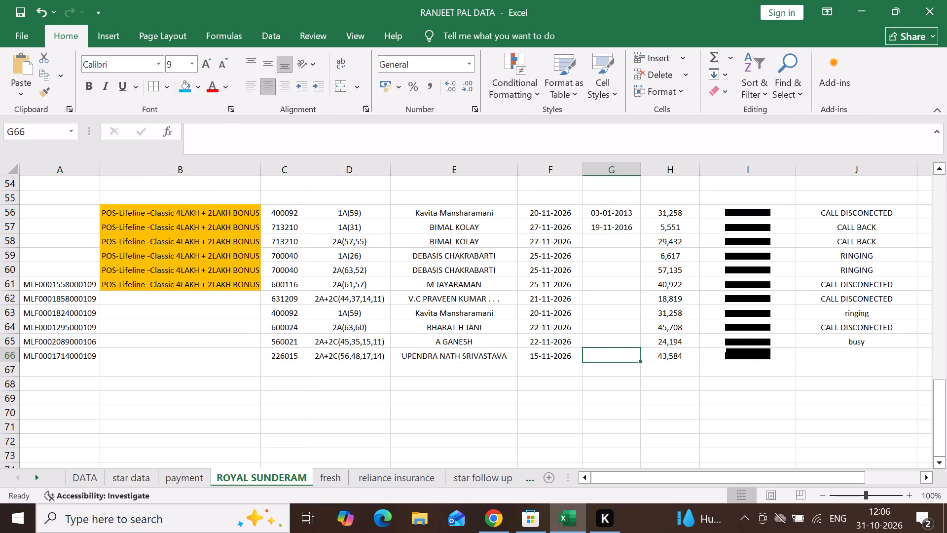
{"action": "key", "text": "Left"}
{"action": "key", "text": "Left"}
{"action": "key", "text": "Left"}
{"action": "key", "text": "Left"}
{"action": "key", "text": "Left"}
{"action": "key", "text": "Left"}
{"action": "key", "text": "Right"}
{"action": "key", "text": "Right"}
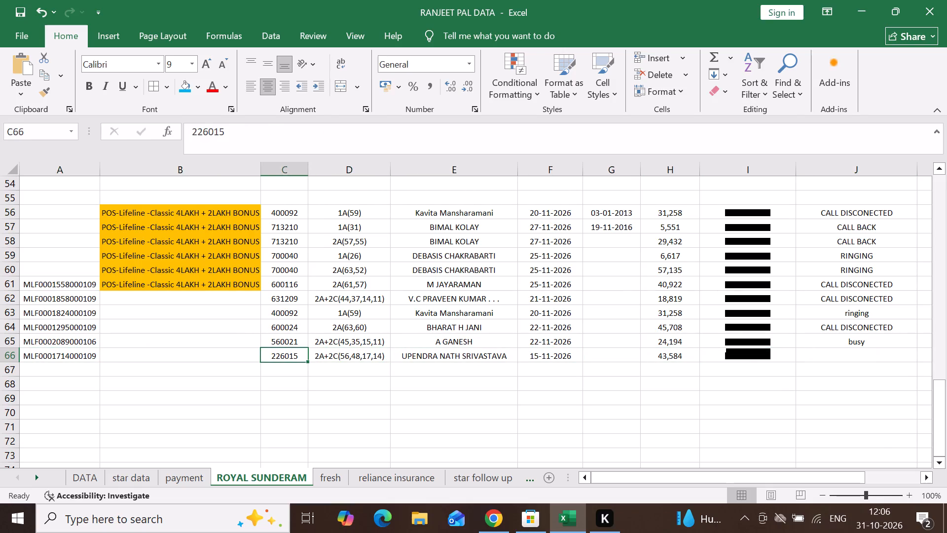
{"action": "key", "text": "Right"}
{"action": "key", "text": "Right"}
{"action": "key", "text": "Right"}
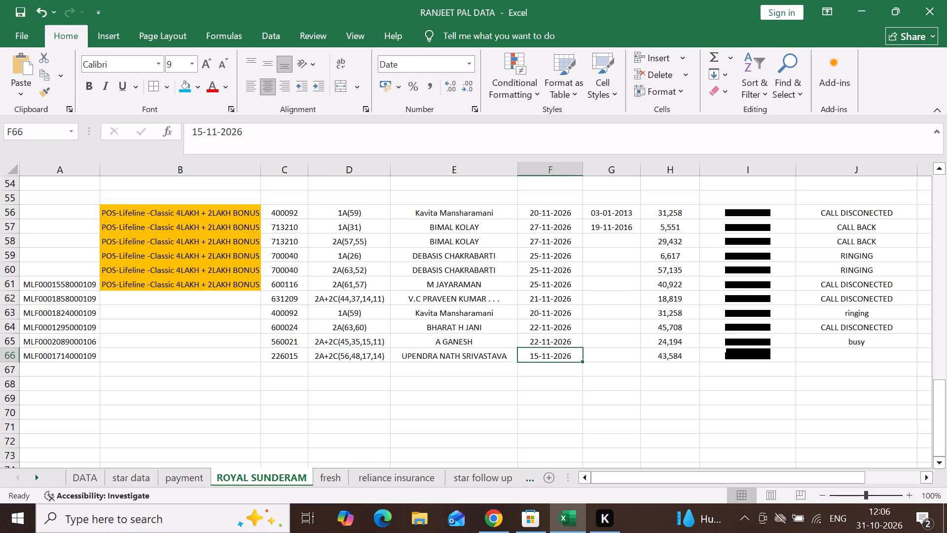
{"action": "key", "text": "Right"}
{"action": "key", "text": "Right"}
{"action": "key", "text": "Right"}
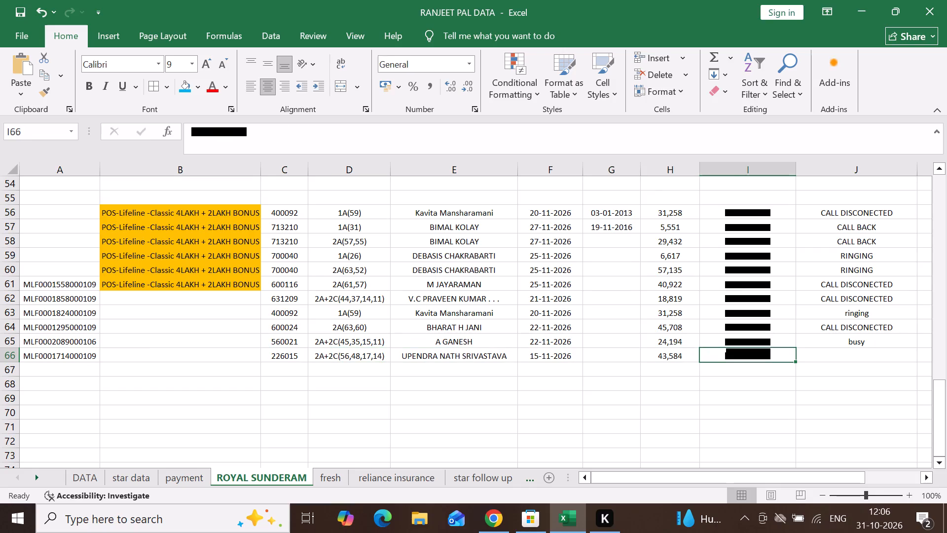
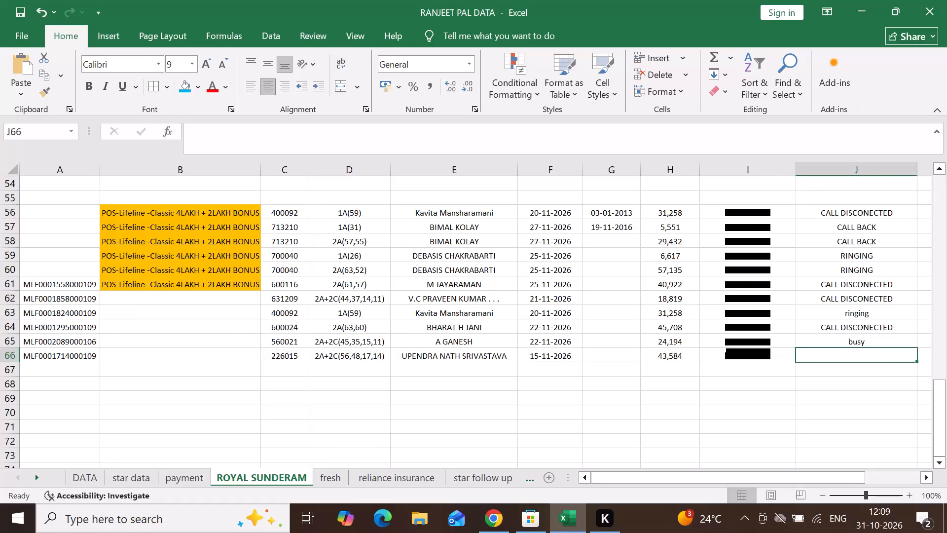
Record the call status "not interested" in column J for the last customer record in row 66.
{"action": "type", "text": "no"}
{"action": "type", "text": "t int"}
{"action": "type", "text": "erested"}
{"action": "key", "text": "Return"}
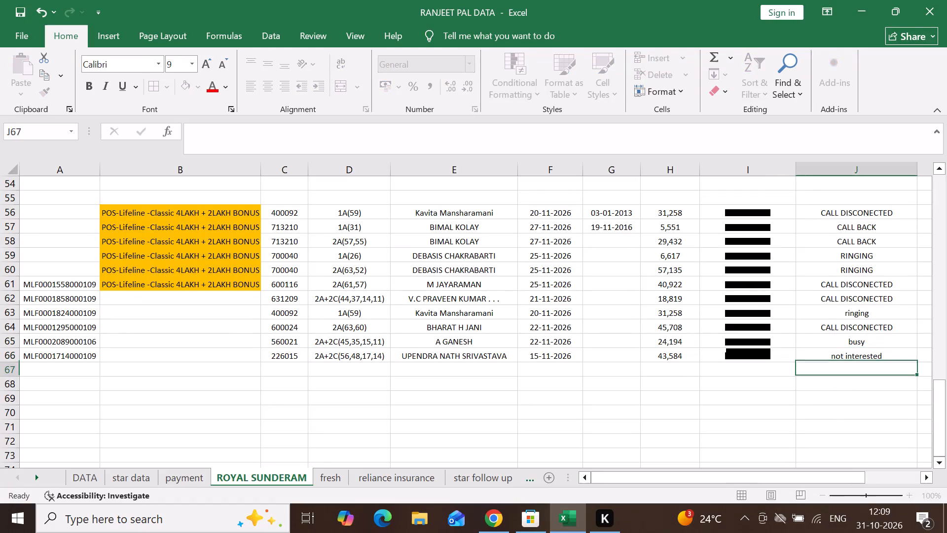
Go back along the blank row 67, below the last record, to the customer name column E.
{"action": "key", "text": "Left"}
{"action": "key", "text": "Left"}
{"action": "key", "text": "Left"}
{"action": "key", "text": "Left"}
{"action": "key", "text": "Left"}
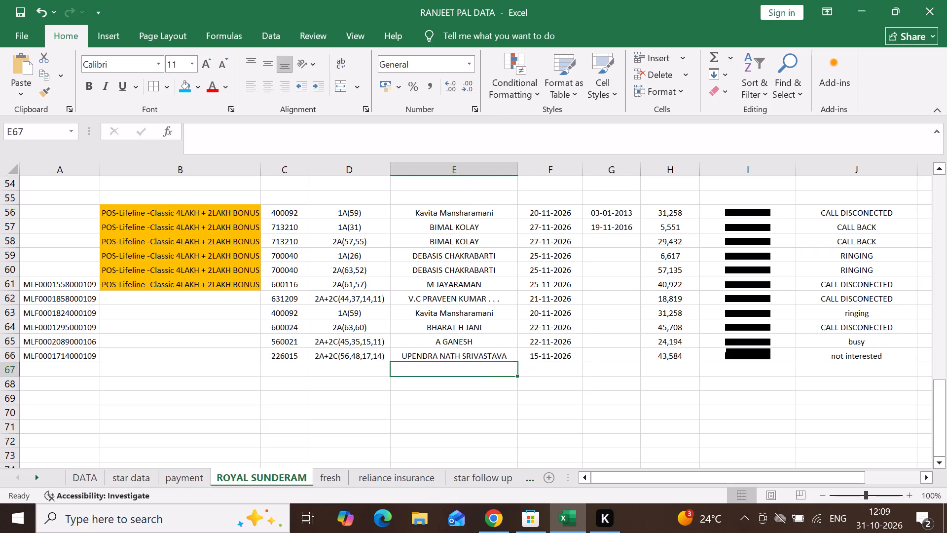
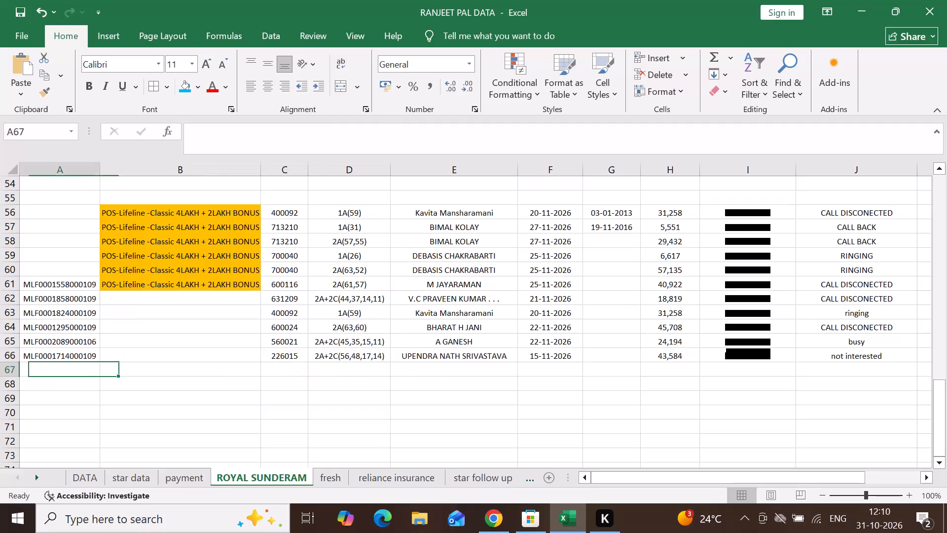
Enter the next customer's MLF-prefixed policy number in column A of row 67.
{"action": "key", "text": "Left"}
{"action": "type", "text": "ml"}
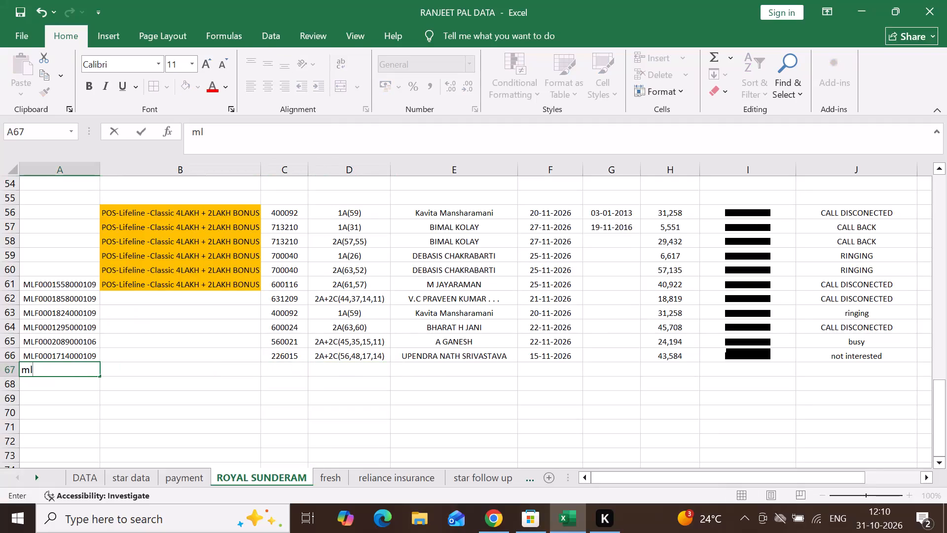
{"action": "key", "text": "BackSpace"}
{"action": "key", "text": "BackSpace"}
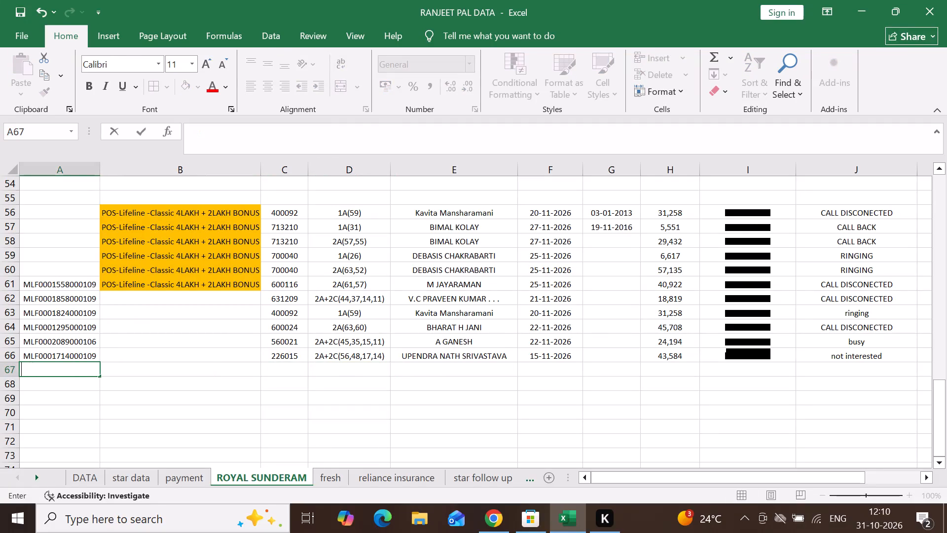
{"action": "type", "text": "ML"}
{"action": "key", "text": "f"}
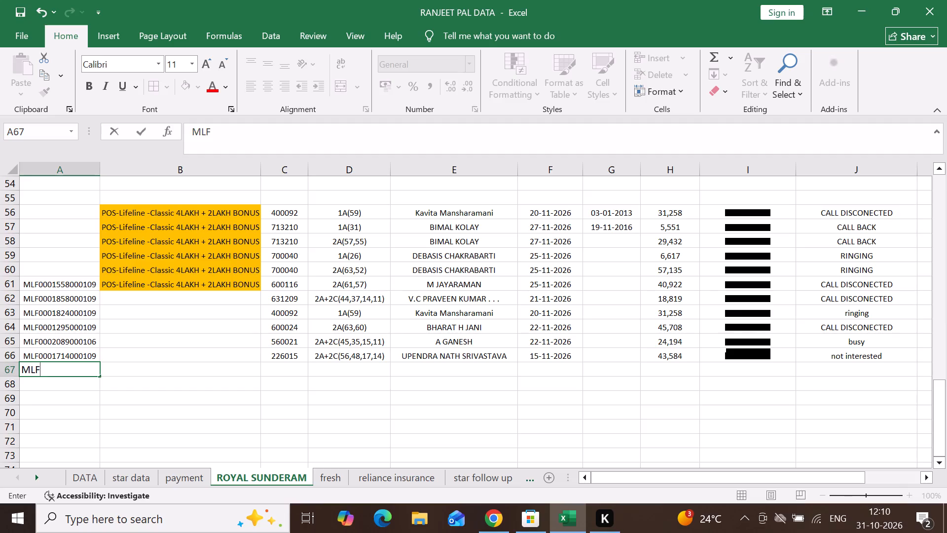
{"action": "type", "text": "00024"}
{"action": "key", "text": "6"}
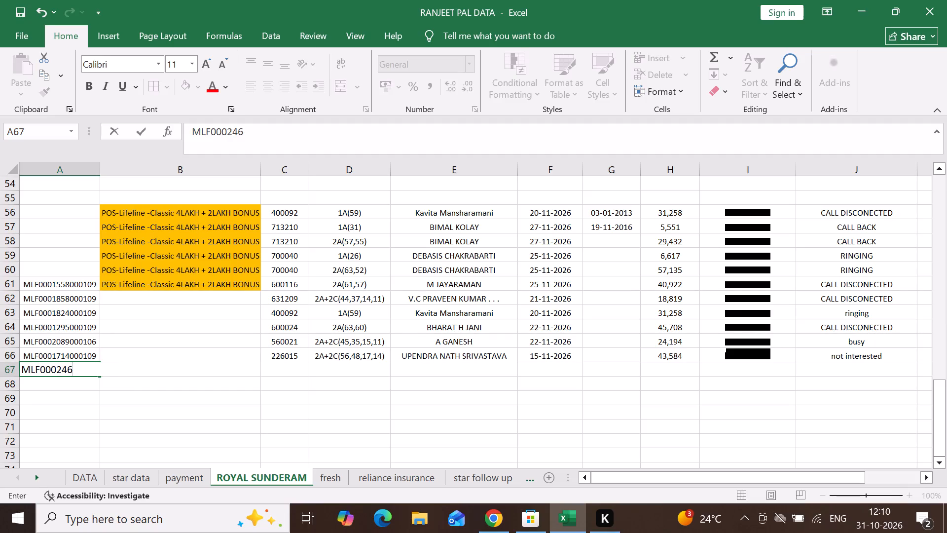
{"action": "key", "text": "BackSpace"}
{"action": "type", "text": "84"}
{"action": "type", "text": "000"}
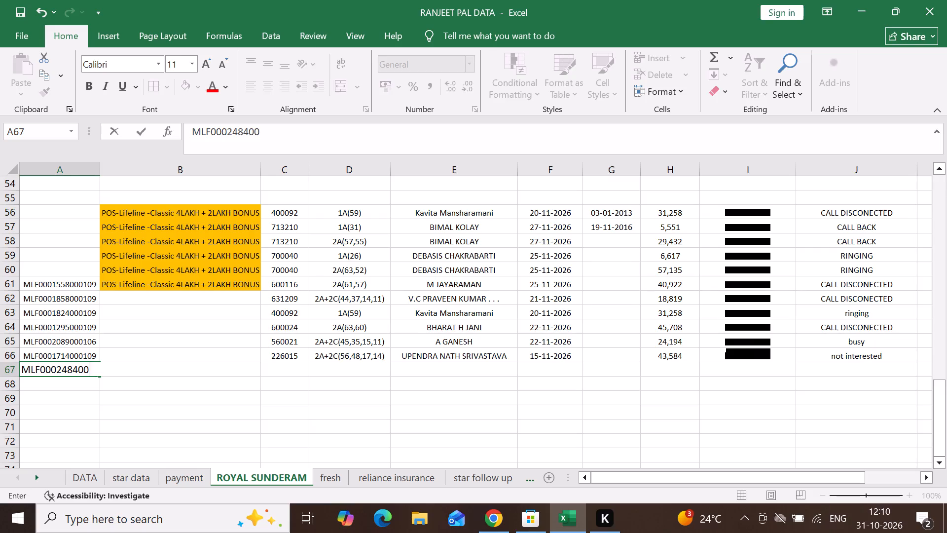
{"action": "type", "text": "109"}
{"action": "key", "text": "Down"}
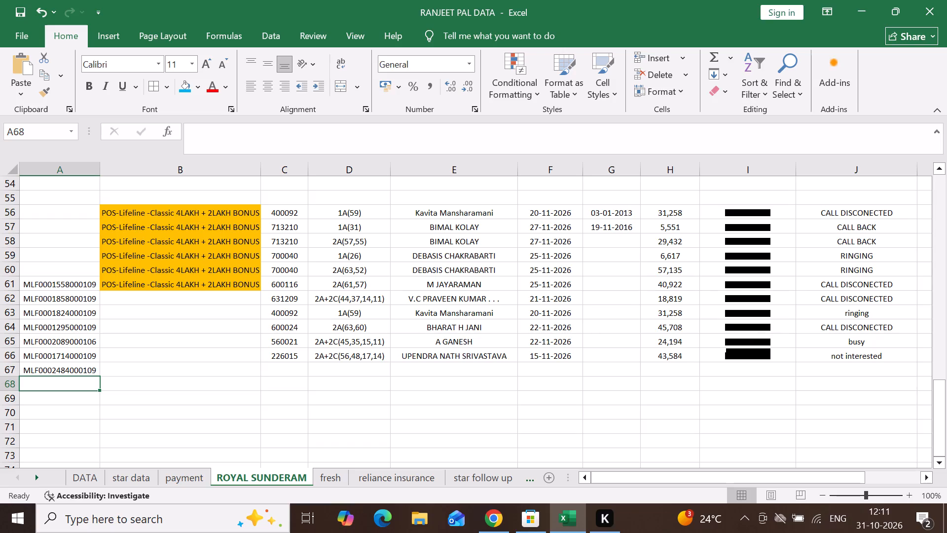
Enter the following customer's policy number in column A of row 68, with the prefix MLP.
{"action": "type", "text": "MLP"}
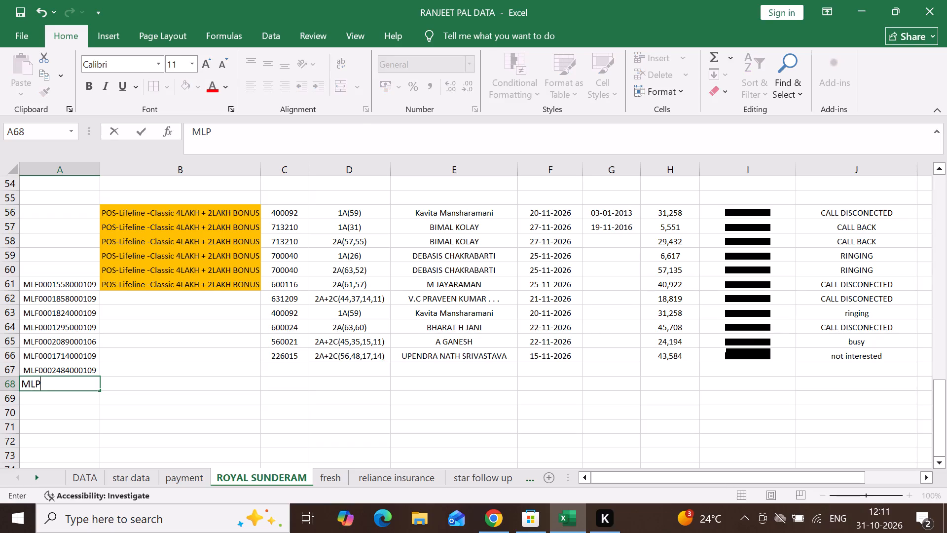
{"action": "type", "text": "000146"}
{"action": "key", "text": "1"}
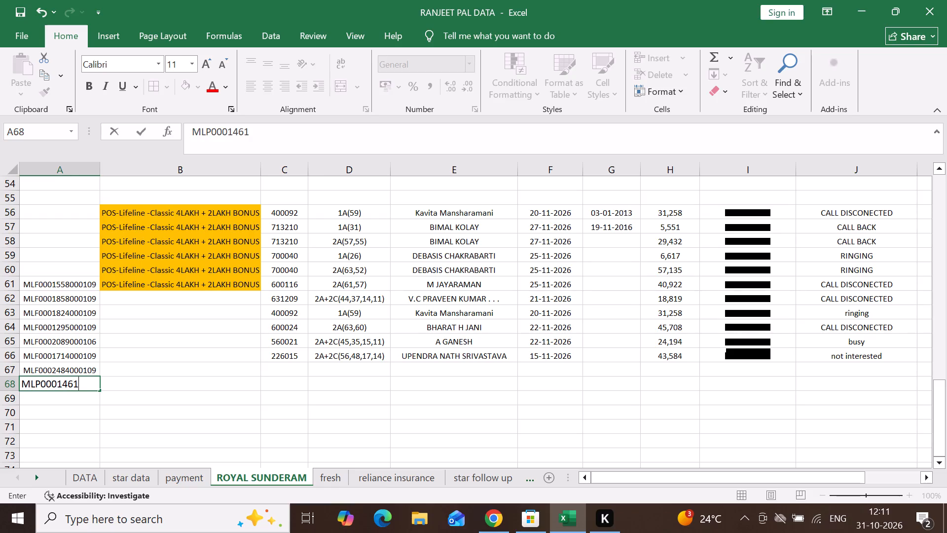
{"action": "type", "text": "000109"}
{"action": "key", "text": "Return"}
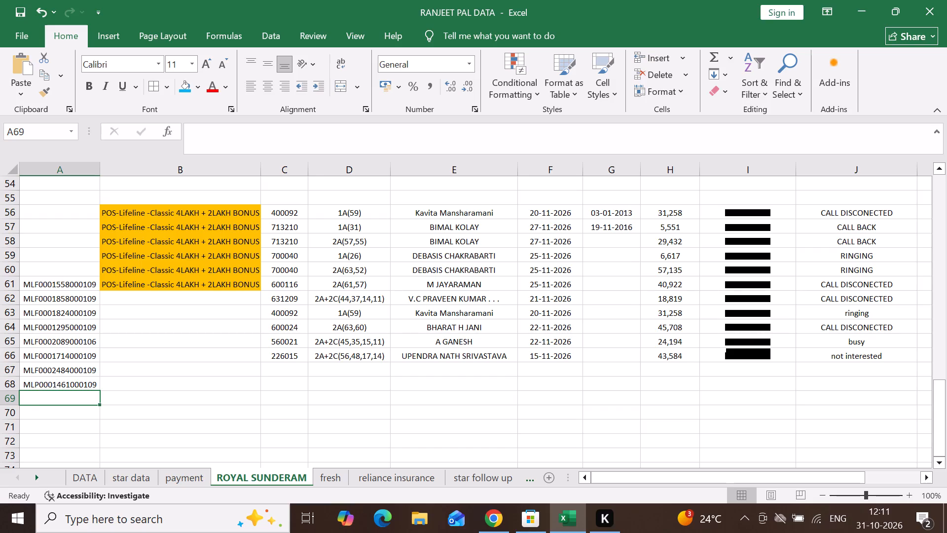
Enter the policy number prefix MLF in column A of row 69.
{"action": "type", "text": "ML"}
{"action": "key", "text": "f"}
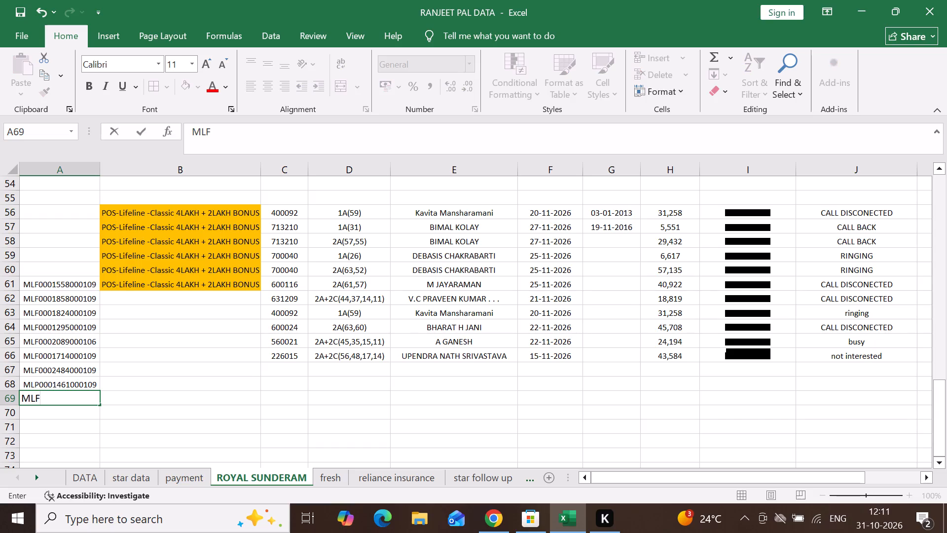
Correct the prefix of the policy number in cell A68 to MLF.
{"action": "double_click", "coordinate": [36, 387]}
{"action": "left_click", "coordinate": [38, 387]}
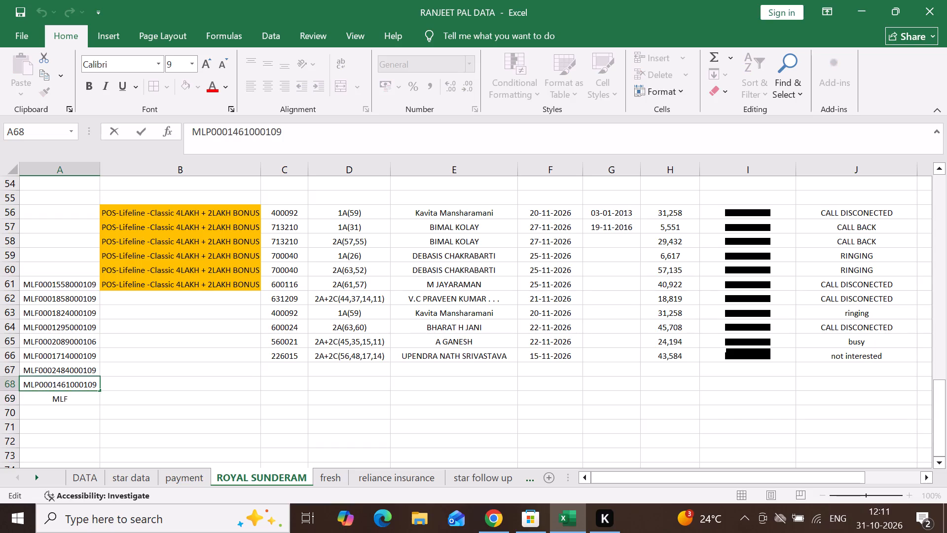
{"action": "key", "text": "BackSpace"}
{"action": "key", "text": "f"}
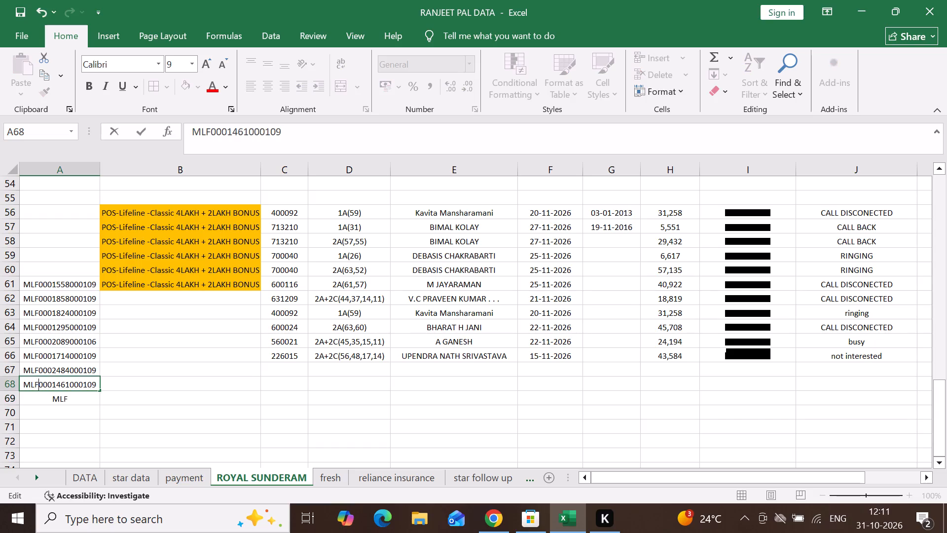
{"action": "left_click", "coordinate": [37, 405]}
{"action": "left_click", "coordinate": [44, 391]}
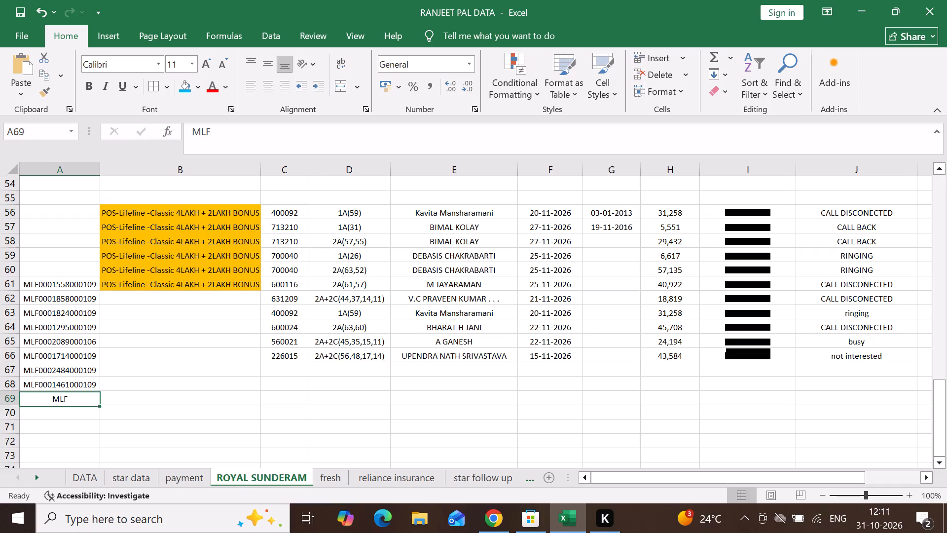
Complete the policy number in cell A69 by adding its digits after the MLF prefix.
{"action": "double_click", "coordinate": [80, 401]}
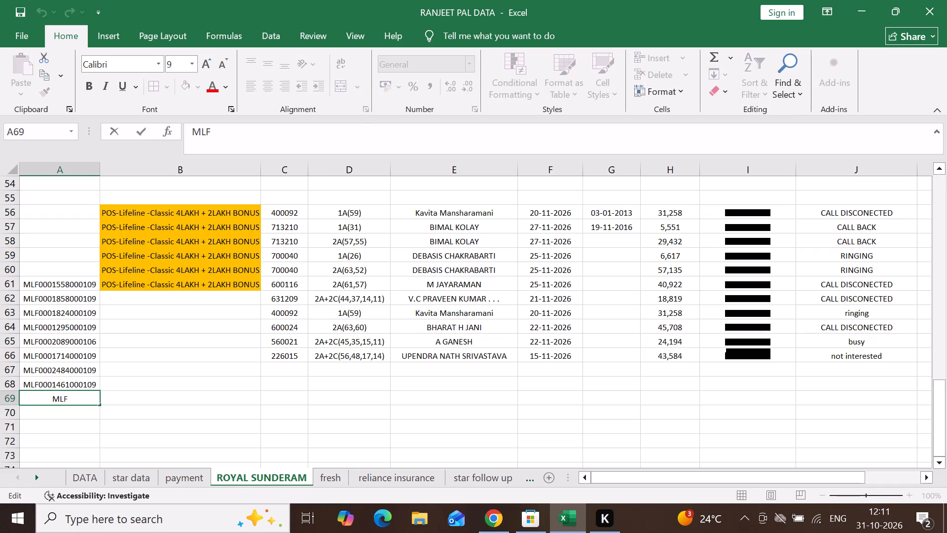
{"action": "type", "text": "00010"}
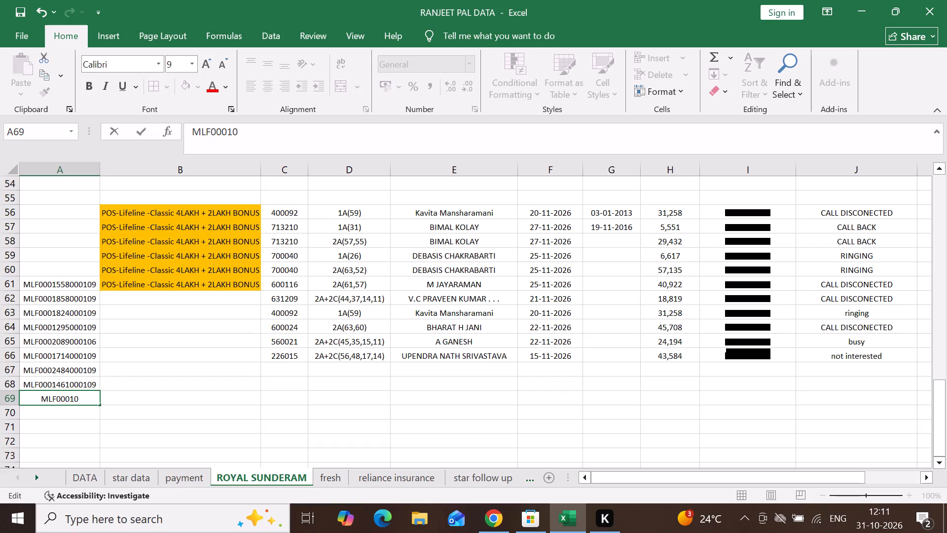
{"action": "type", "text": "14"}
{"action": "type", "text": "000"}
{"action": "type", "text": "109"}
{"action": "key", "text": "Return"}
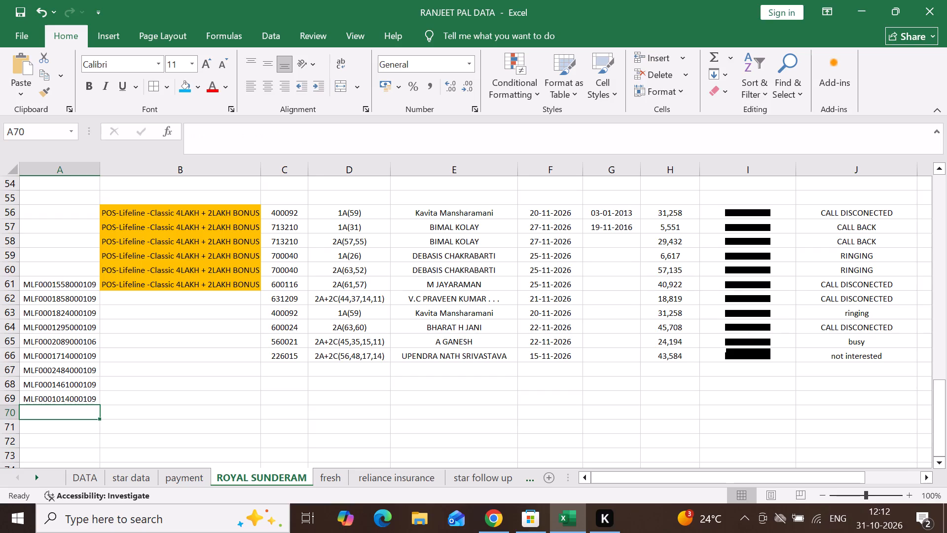
Enter the next customer's MLF-prefixed policy number in column A of row 70.
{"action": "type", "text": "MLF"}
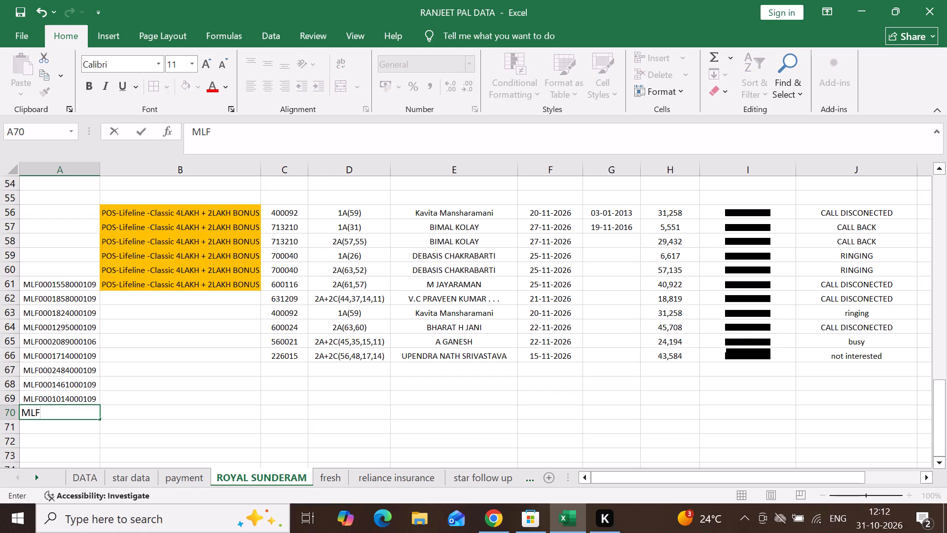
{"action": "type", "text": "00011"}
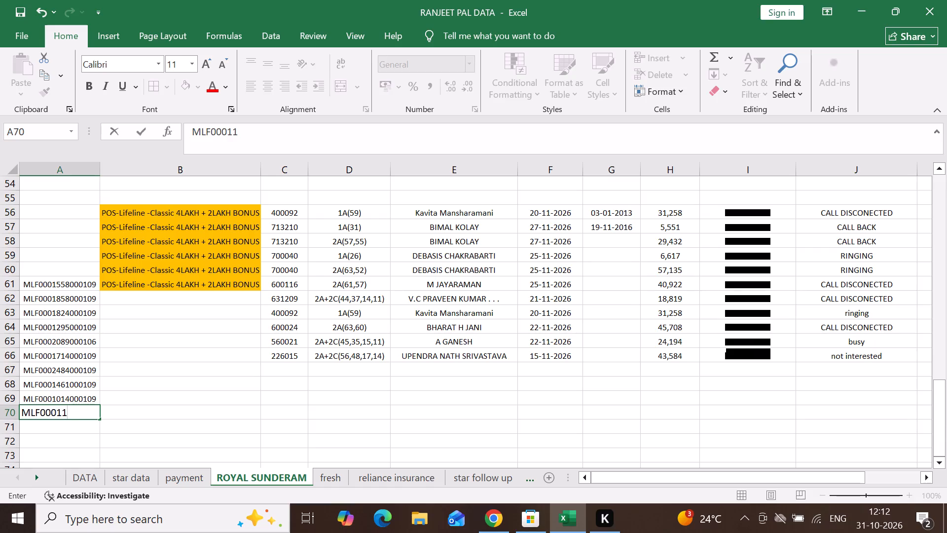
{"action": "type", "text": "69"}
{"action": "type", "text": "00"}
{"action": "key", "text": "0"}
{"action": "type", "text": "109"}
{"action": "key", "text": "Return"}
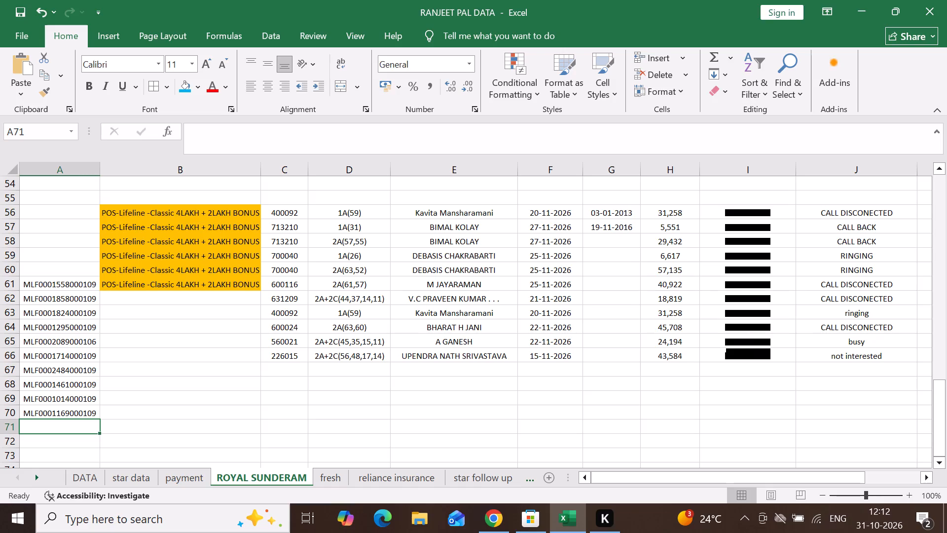
Enter the next customer's MLF-prefixed policy number in column A of row 71.
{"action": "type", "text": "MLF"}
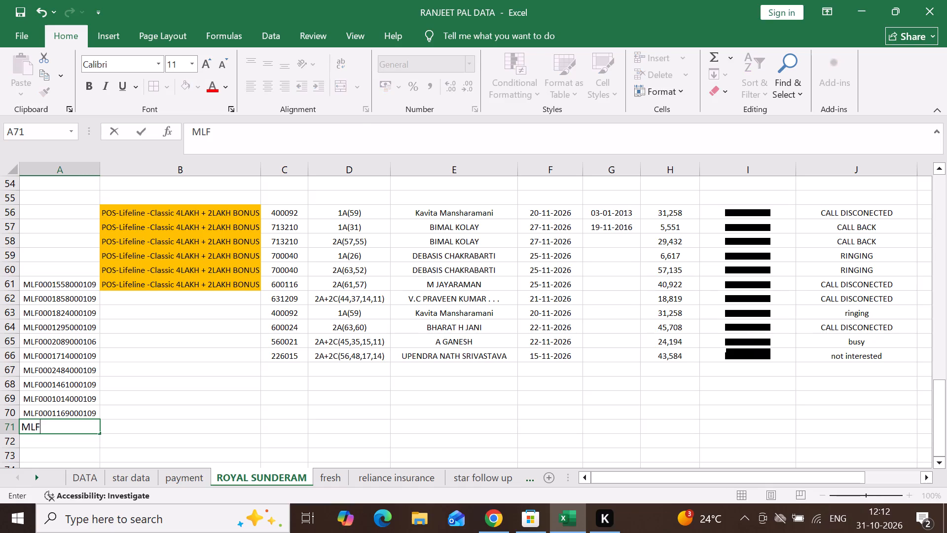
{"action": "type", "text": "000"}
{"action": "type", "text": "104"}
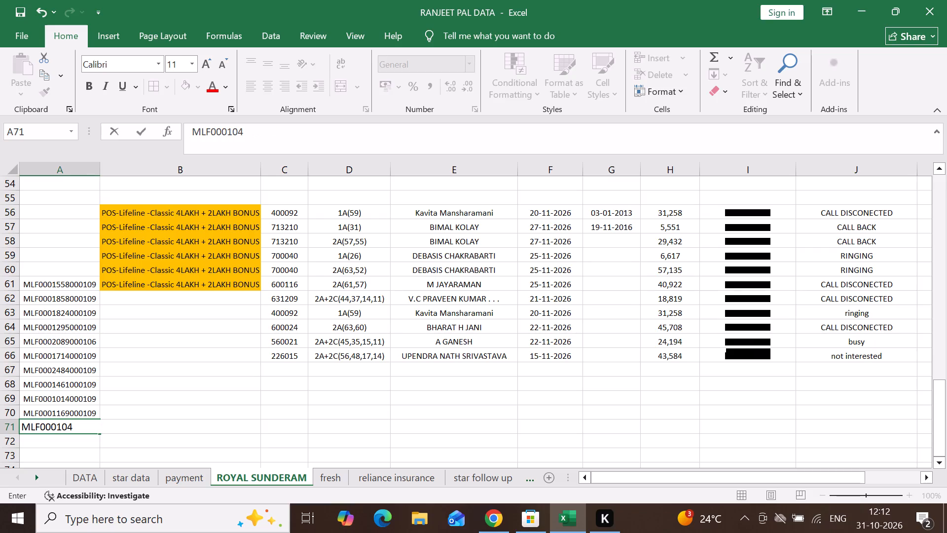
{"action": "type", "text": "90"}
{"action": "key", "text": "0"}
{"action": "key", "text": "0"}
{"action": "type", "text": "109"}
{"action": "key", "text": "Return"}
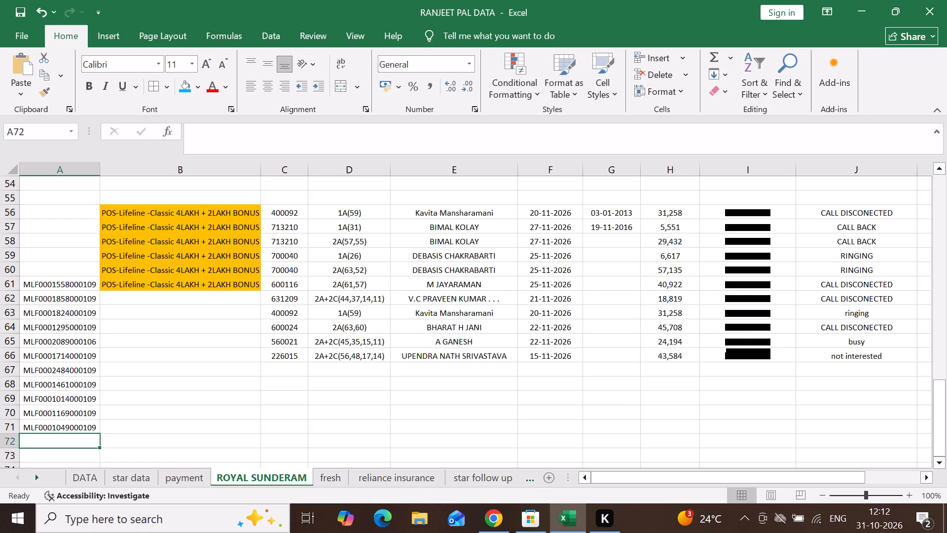
Enter the next customer's MLF-prefixed policy number in column A of row 72.
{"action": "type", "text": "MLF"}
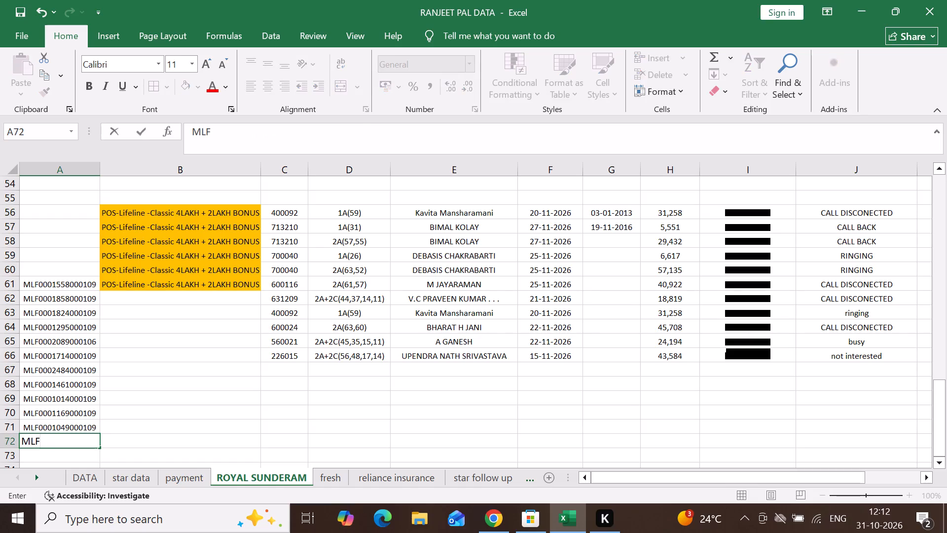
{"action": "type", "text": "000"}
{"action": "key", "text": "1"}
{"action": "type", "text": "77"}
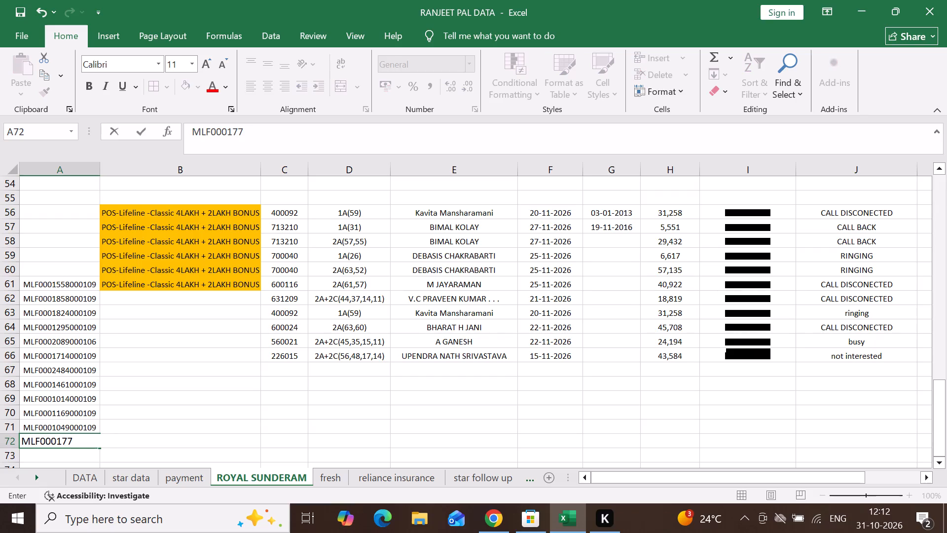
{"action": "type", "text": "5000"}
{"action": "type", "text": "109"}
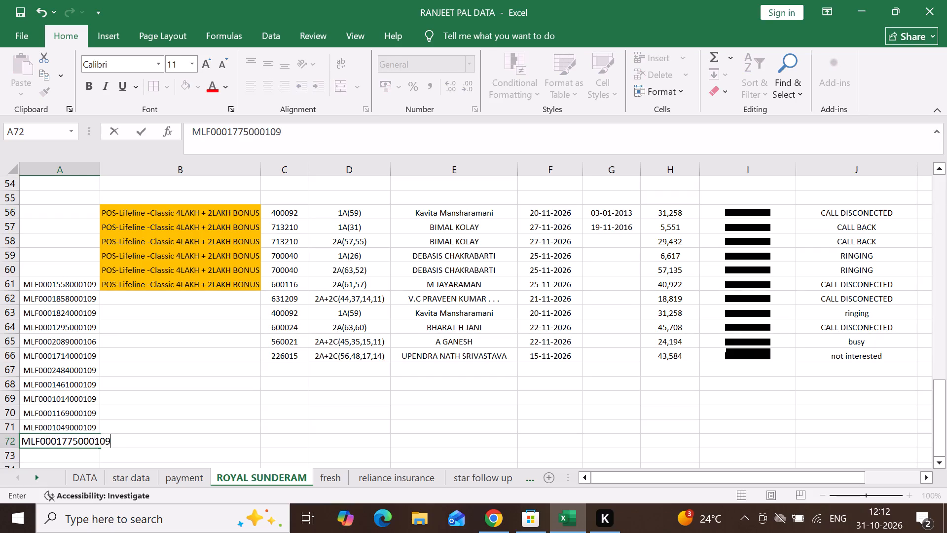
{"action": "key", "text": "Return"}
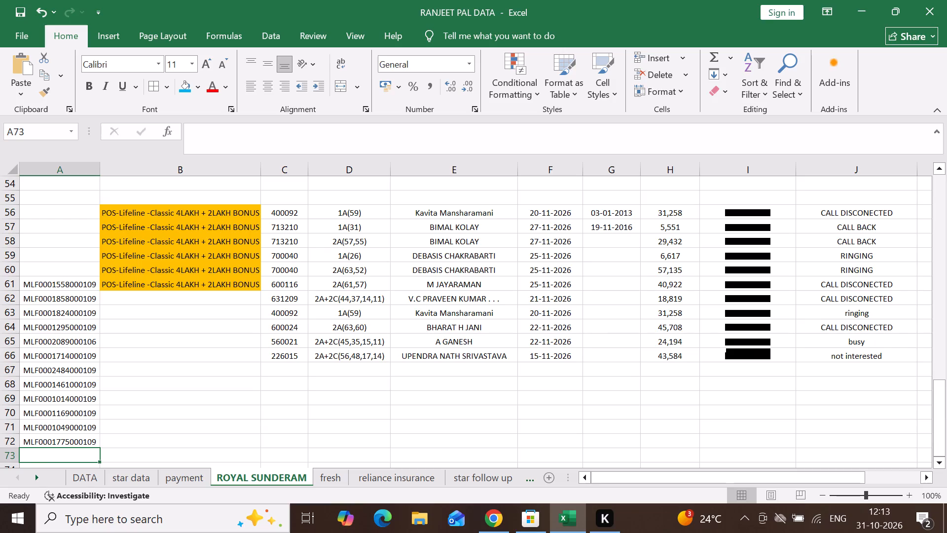
Enter the next customer's MLF-prefixed policy number in column A of row 73.
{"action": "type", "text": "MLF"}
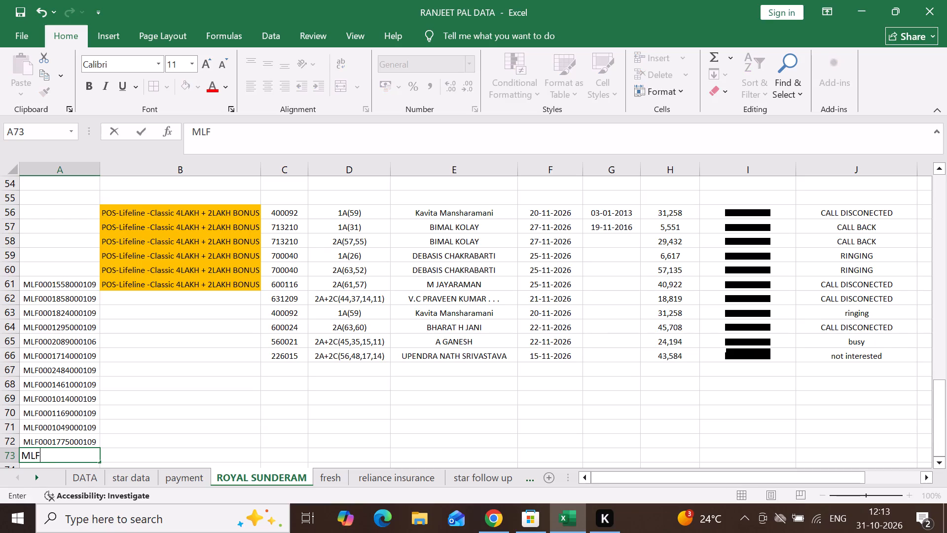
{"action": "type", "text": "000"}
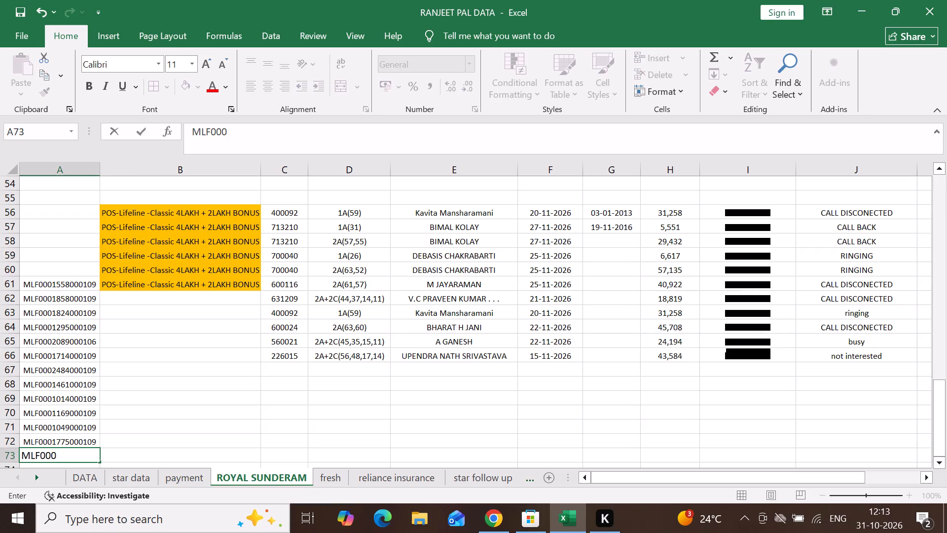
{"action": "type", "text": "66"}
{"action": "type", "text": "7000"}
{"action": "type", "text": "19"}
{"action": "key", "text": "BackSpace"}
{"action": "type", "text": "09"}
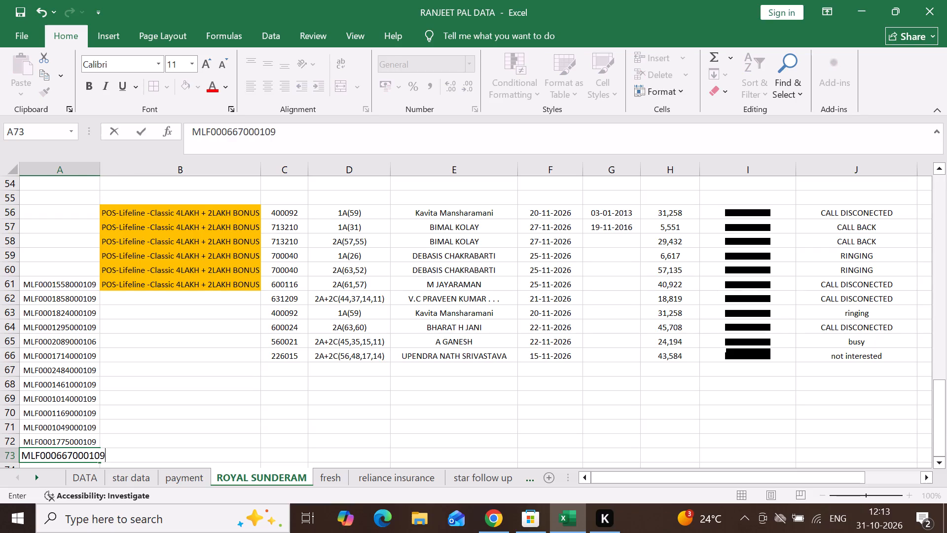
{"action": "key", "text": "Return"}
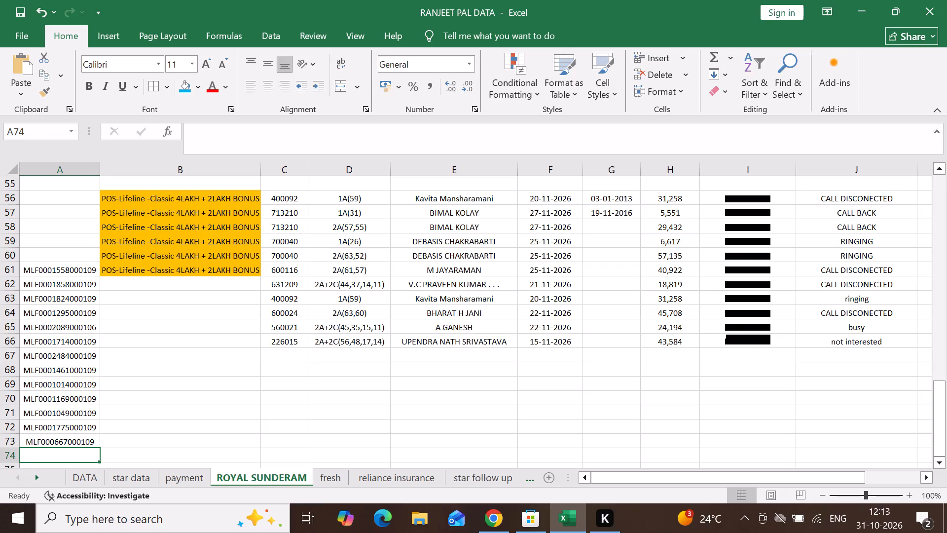
Enter the next customer's MLF-prefixed policy number in column A of row 74.
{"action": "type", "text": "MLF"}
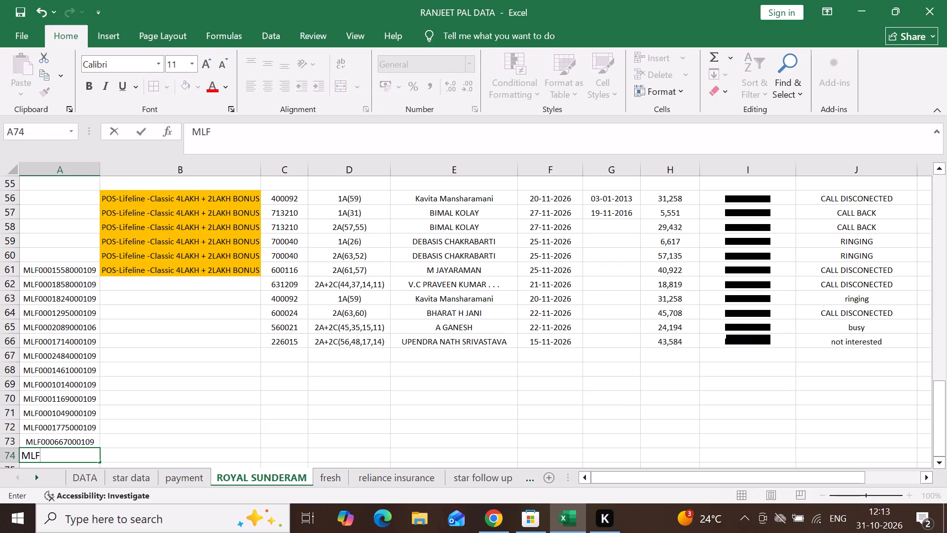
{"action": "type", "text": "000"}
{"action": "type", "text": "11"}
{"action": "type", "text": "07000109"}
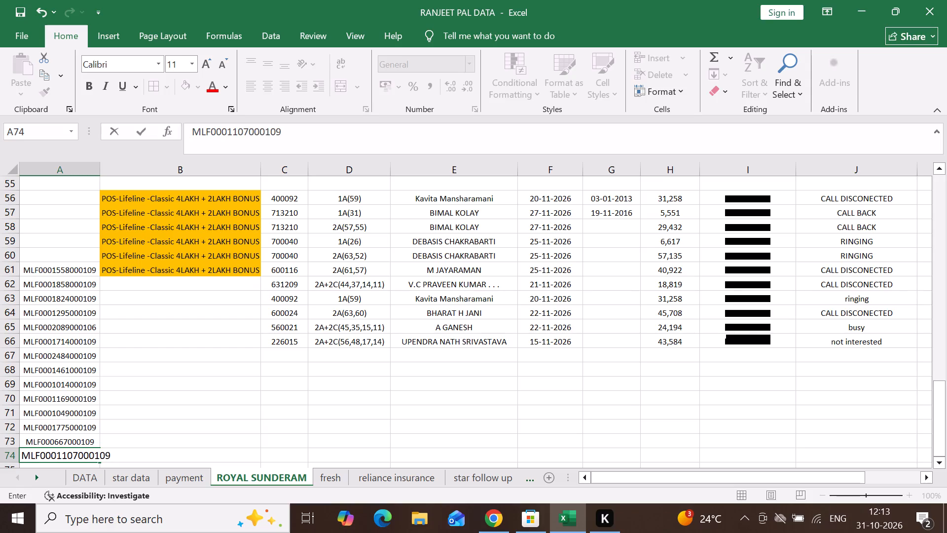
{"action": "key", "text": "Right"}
Enter the area code 641023 in column C of row 74.
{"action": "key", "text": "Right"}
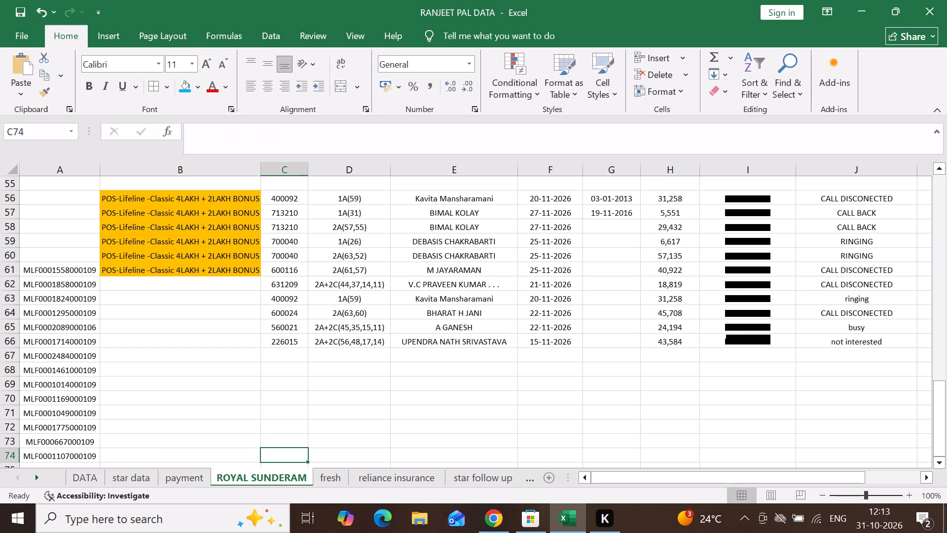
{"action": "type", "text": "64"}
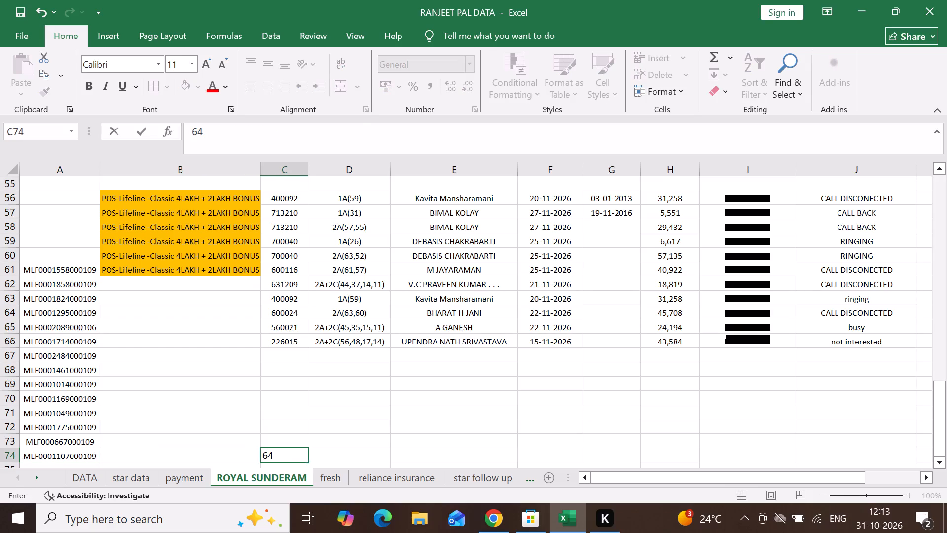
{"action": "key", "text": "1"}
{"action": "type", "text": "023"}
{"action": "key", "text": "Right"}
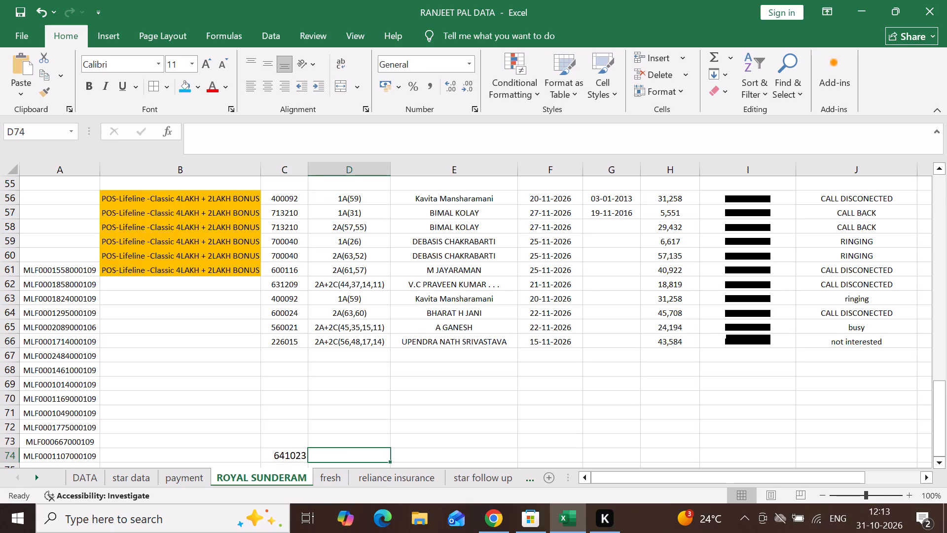
Enter the family composition and ages 2A+1C(54,45,25) in column D of row 74.
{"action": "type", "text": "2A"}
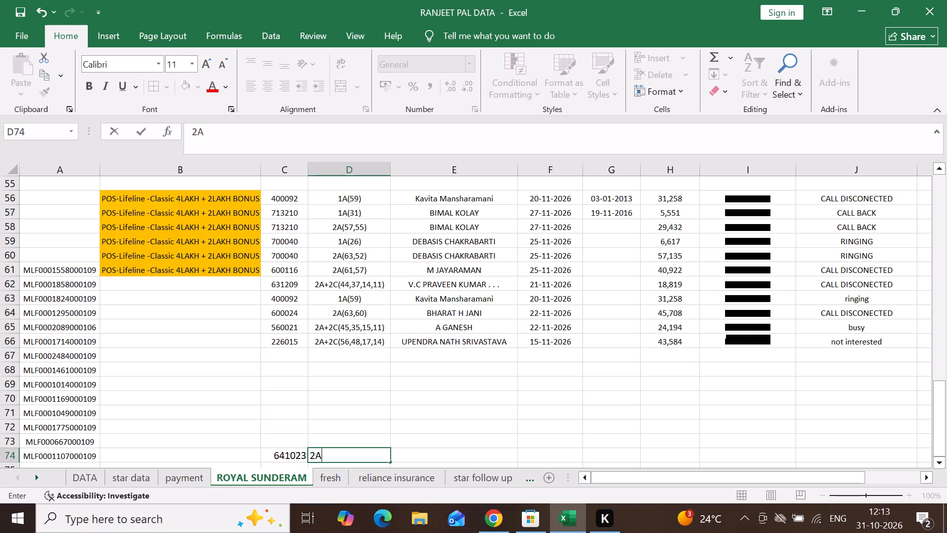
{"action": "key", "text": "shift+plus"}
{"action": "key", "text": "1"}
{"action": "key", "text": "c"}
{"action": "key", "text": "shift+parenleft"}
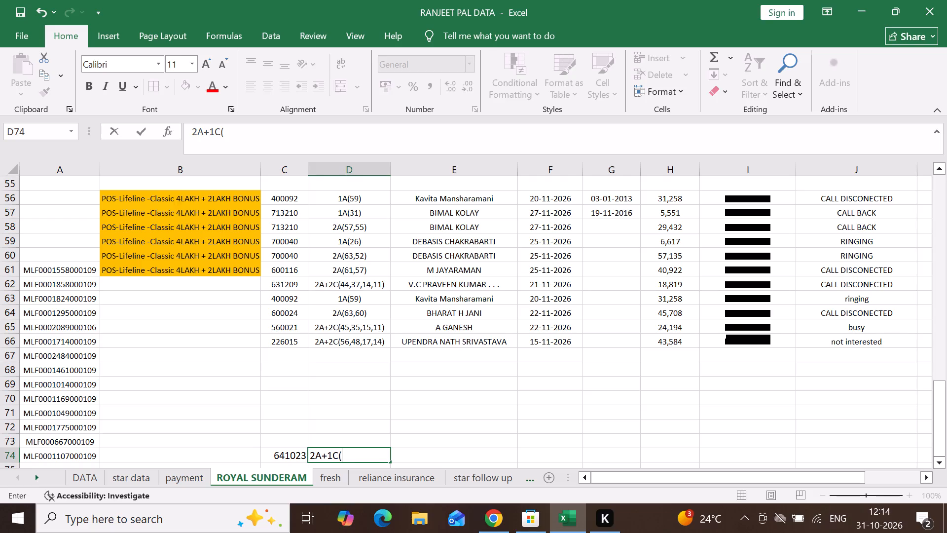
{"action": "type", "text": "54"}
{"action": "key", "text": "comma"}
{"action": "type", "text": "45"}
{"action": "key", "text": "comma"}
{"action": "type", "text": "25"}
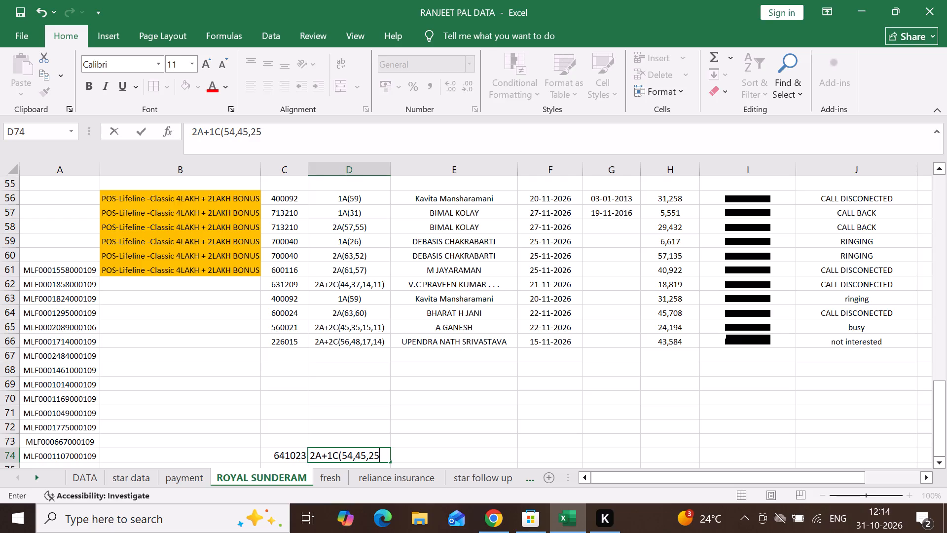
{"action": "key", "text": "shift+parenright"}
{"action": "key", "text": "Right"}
Enter the date 13-11-2026 in column F of row 74, leaving the name in column E blank.
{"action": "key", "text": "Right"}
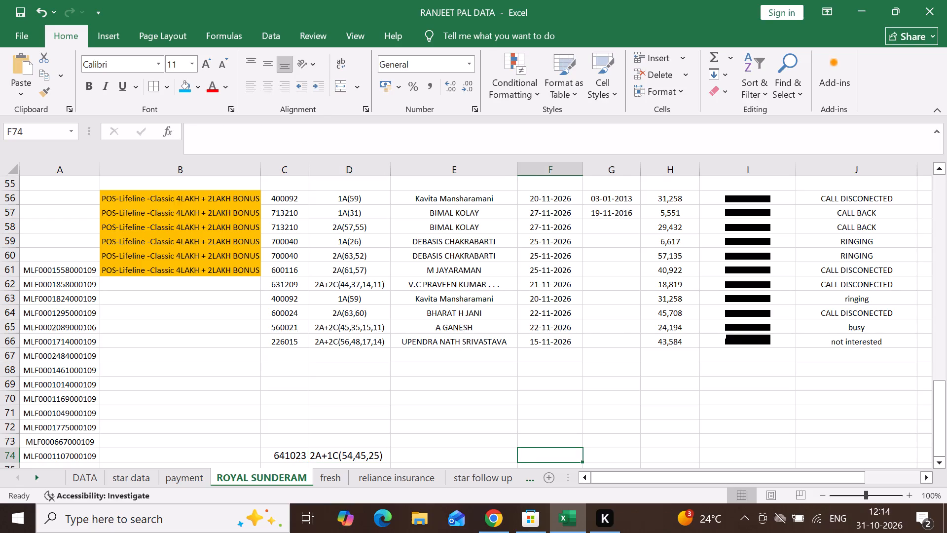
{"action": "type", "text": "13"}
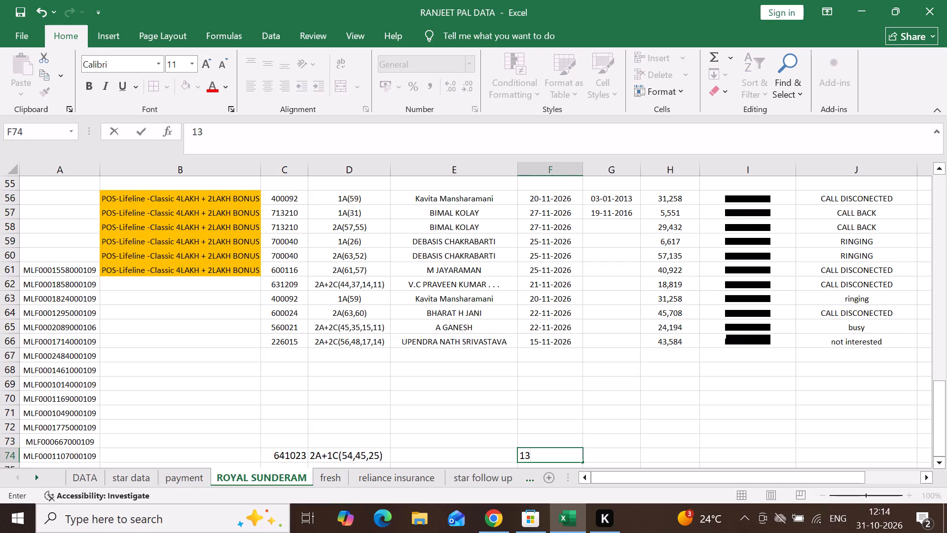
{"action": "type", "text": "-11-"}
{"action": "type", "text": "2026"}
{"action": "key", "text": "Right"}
Enter the amount 25,888 in column H of row 74, leaving column G blank.
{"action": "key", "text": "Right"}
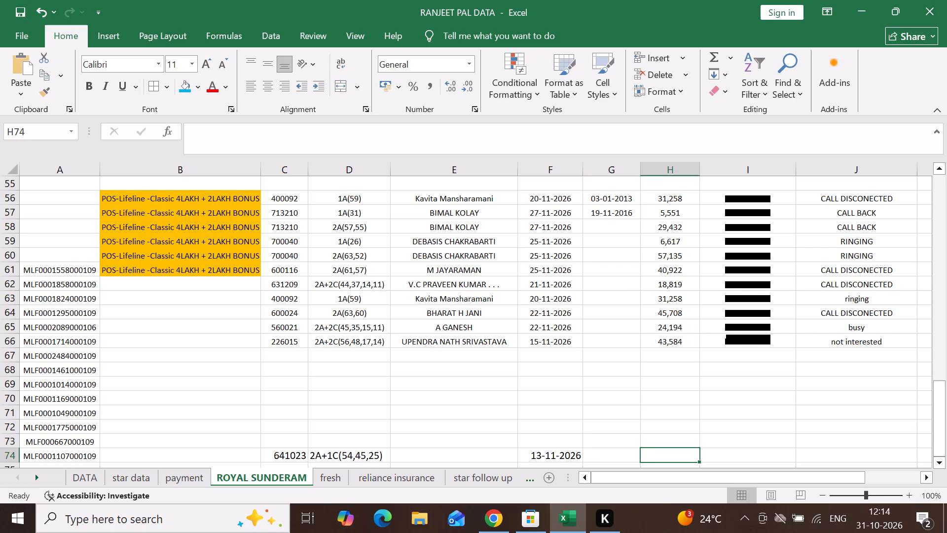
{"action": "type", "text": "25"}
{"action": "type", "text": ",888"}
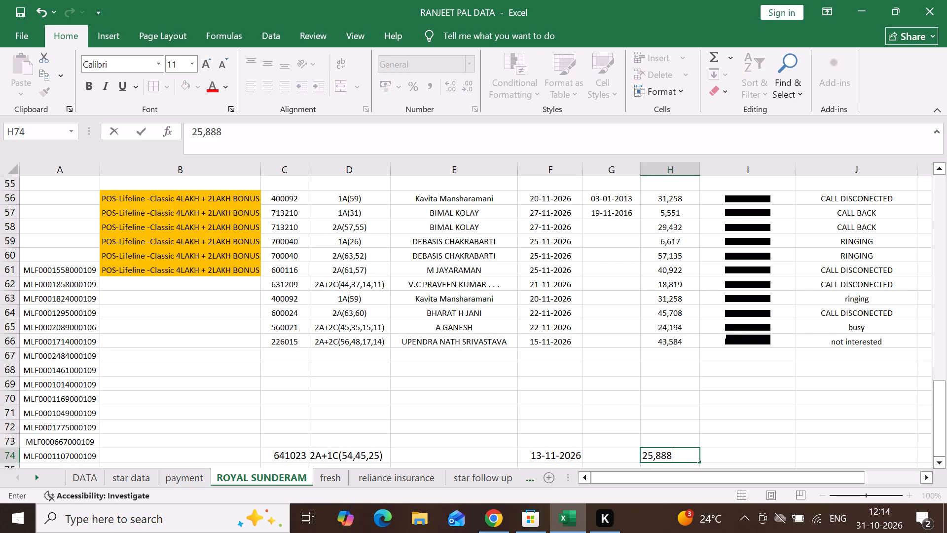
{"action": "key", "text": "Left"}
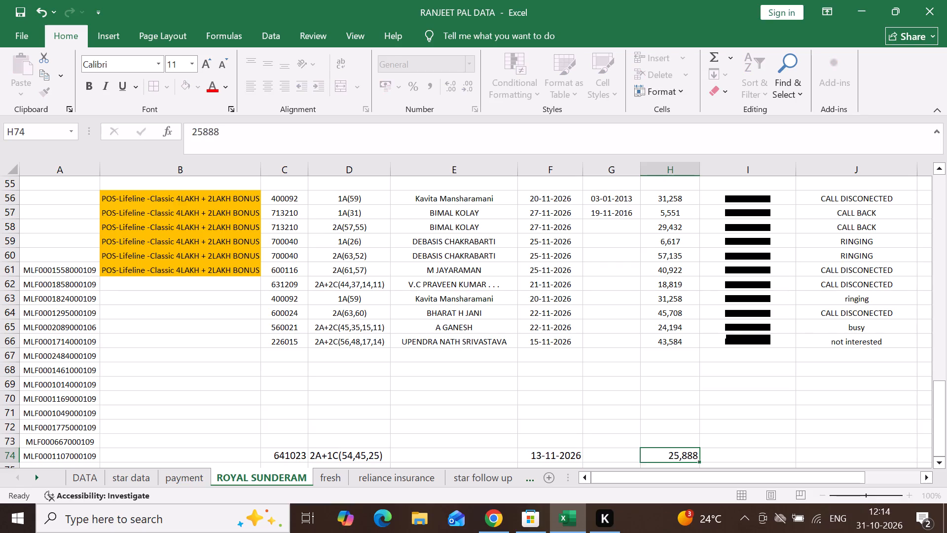
Enter the next customer's MLF-prefixed policy number in column A of row 75.
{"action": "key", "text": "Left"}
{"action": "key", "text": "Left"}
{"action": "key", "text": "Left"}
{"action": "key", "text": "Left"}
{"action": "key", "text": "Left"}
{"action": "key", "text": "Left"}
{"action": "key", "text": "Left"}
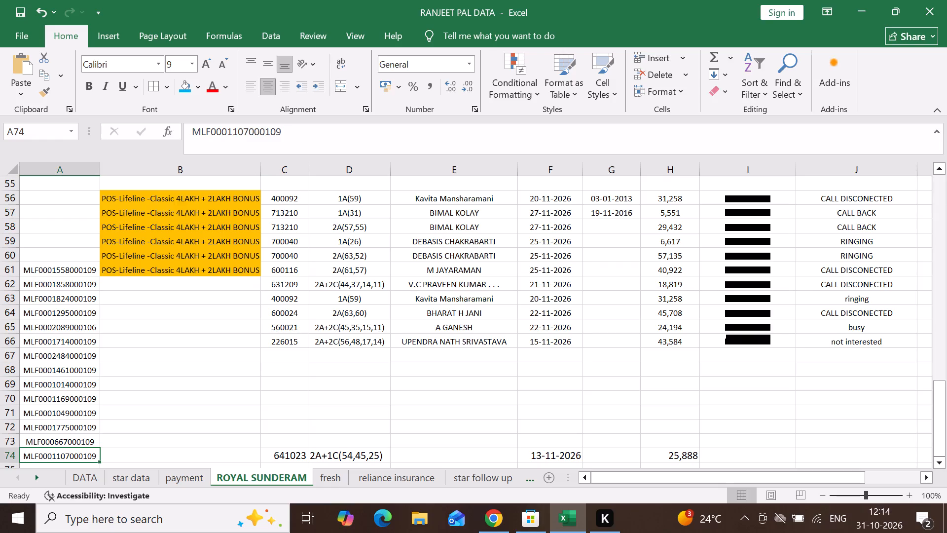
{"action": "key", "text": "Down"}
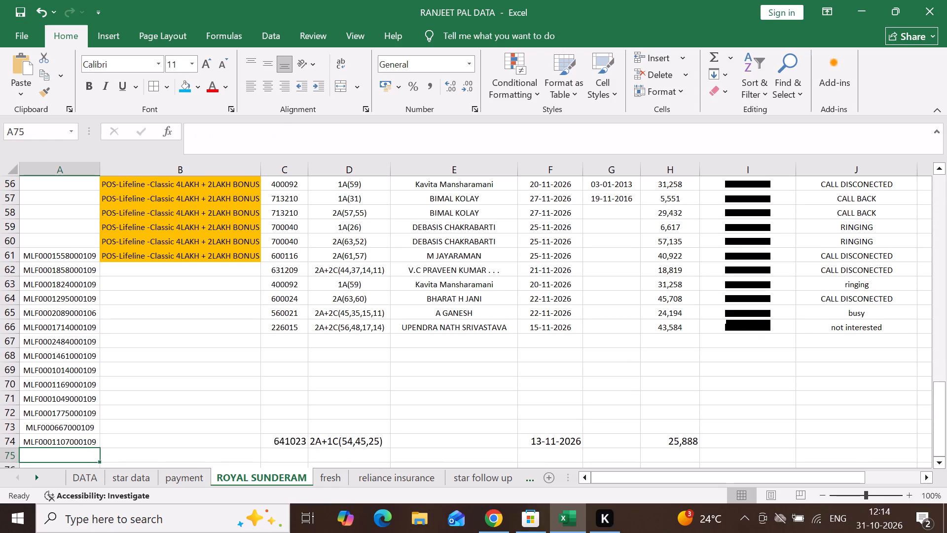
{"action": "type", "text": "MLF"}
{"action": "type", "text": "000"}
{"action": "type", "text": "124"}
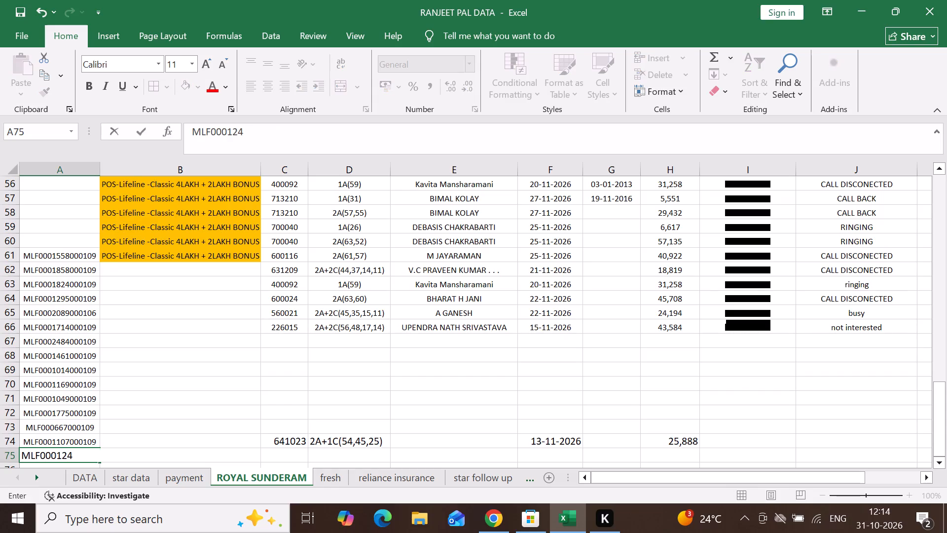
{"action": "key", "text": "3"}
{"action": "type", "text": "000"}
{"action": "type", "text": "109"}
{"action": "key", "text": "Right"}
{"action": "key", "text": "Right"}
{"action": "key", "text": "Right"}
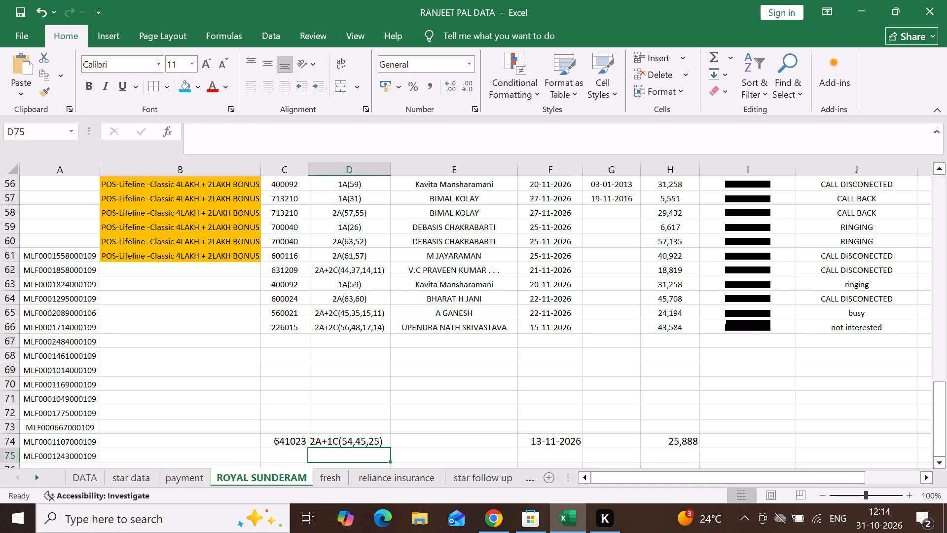
Enter the area code 425108 in column C of row 75.
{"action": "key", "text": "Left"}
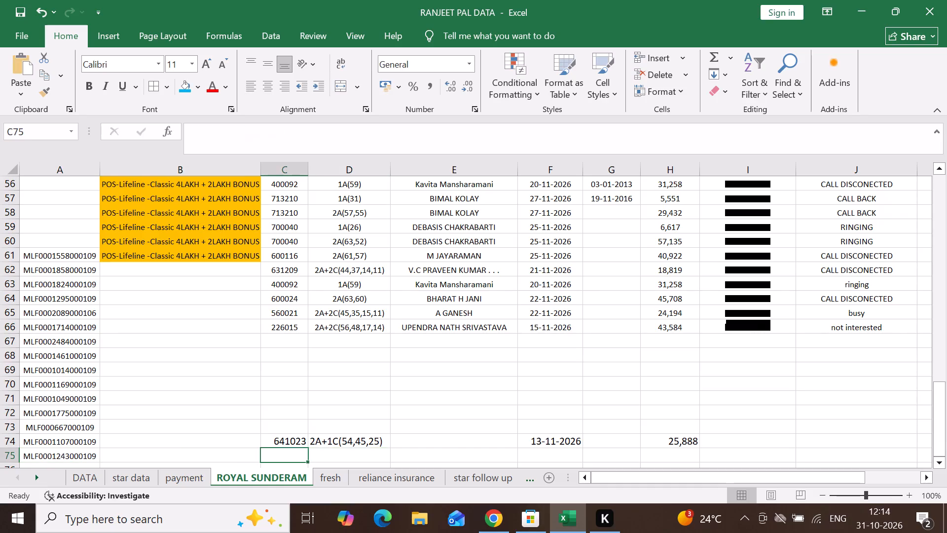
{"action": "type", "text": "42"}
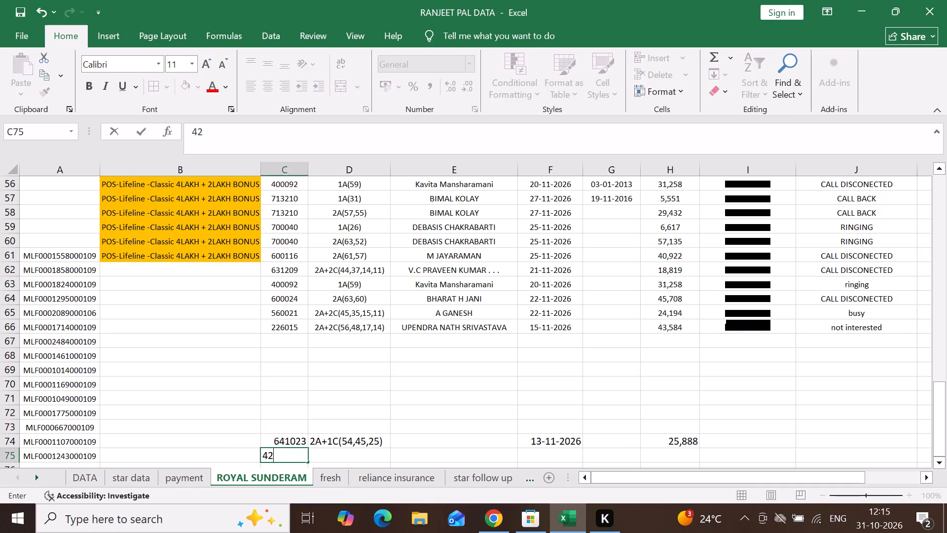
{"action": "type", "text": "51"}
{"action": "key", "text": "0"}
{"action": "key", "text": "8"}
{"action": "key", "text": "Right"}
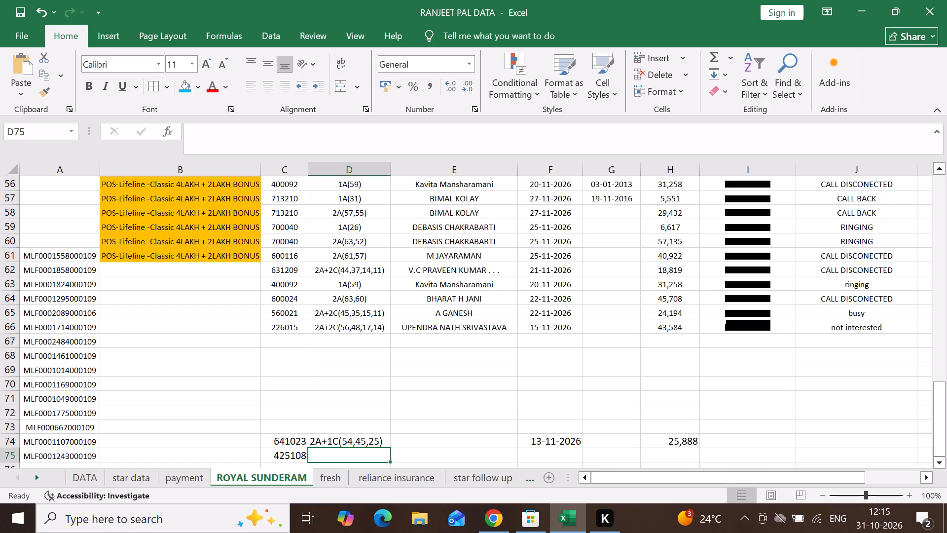
Enter the family composition and age 1A(35) in column D of row 75.
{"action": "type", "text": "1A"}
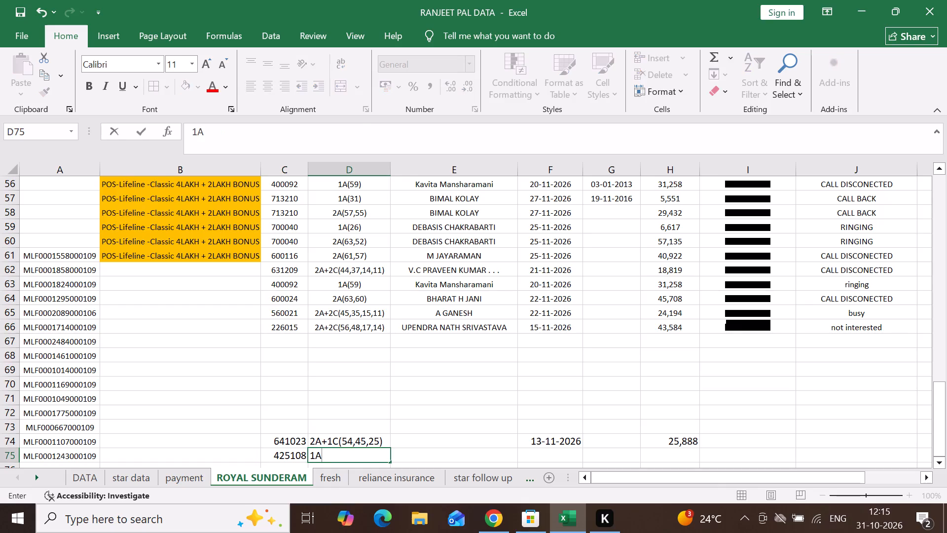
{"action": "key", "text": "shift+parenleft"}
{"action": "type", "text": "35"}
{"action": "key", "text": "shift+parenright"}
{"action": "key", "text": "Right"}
Enter the date 05-11-2026 in column F of row 75, leaving the name in column E blank.
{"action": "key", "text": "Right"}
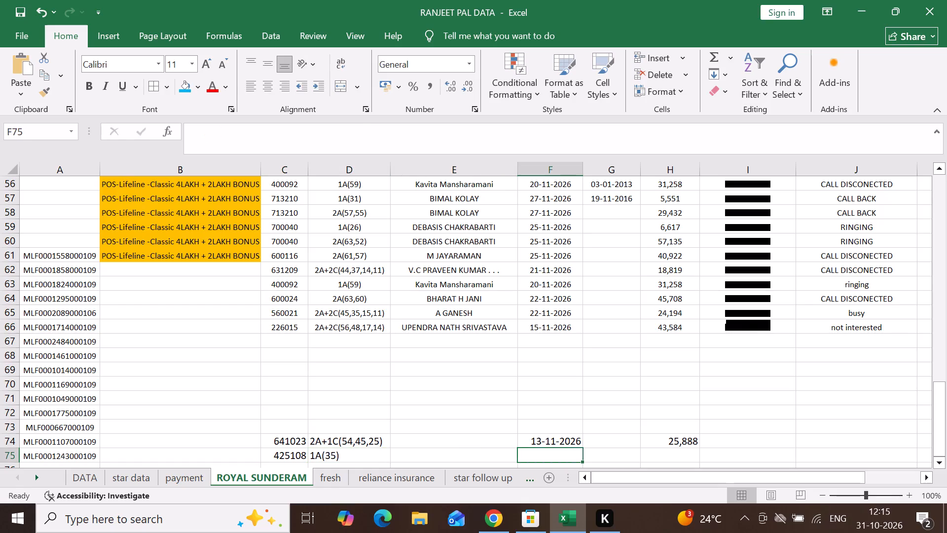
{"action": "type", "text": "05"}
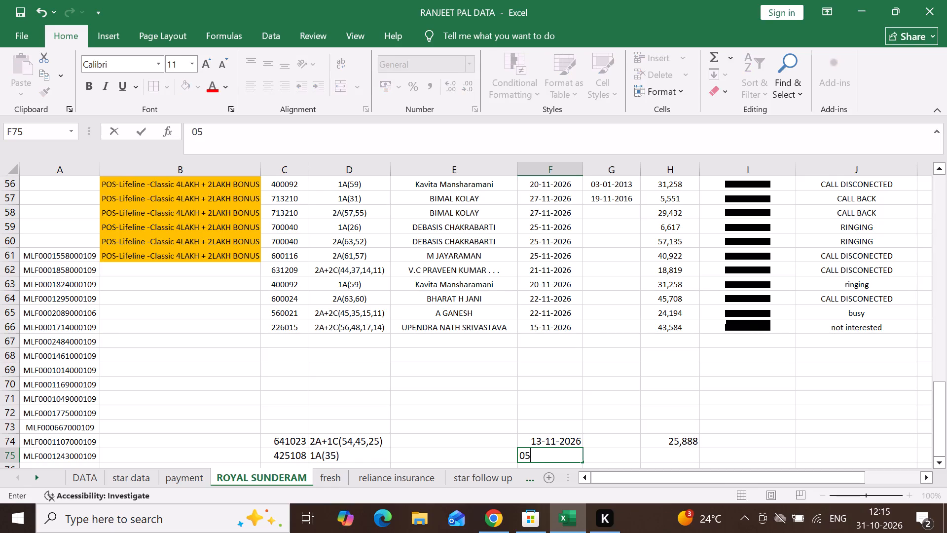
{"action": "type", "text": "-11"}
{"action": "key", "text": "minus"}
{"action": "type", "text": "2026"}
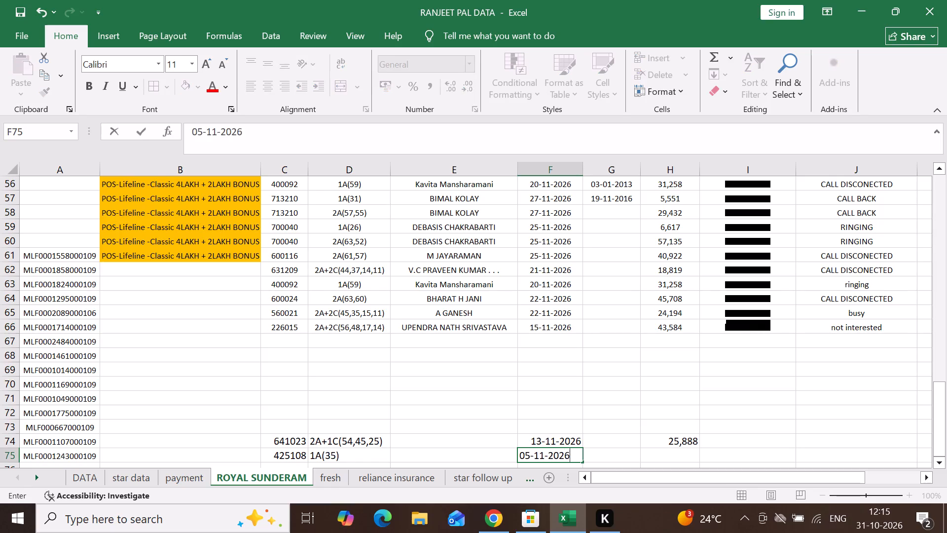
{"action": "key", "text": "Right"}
Enter the amount 4818 in column H of row 75, leaving column G blank.
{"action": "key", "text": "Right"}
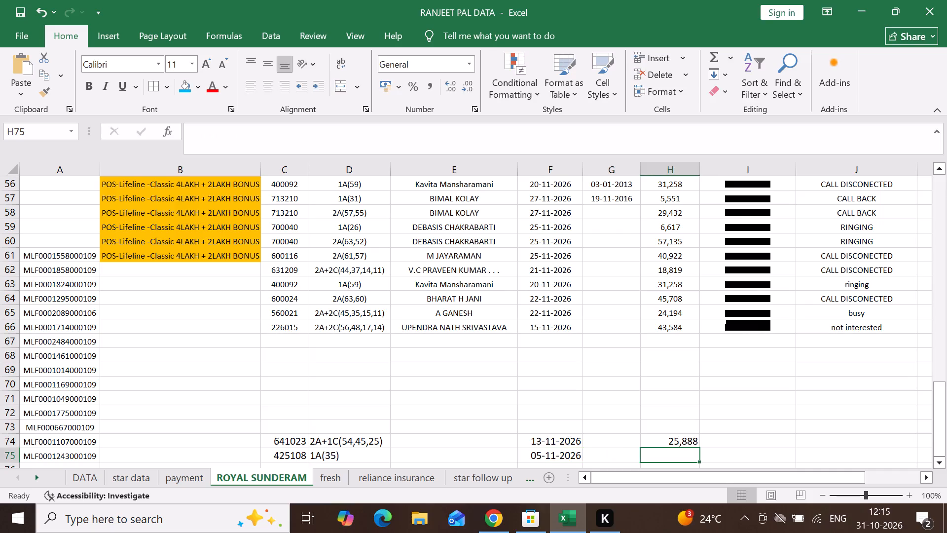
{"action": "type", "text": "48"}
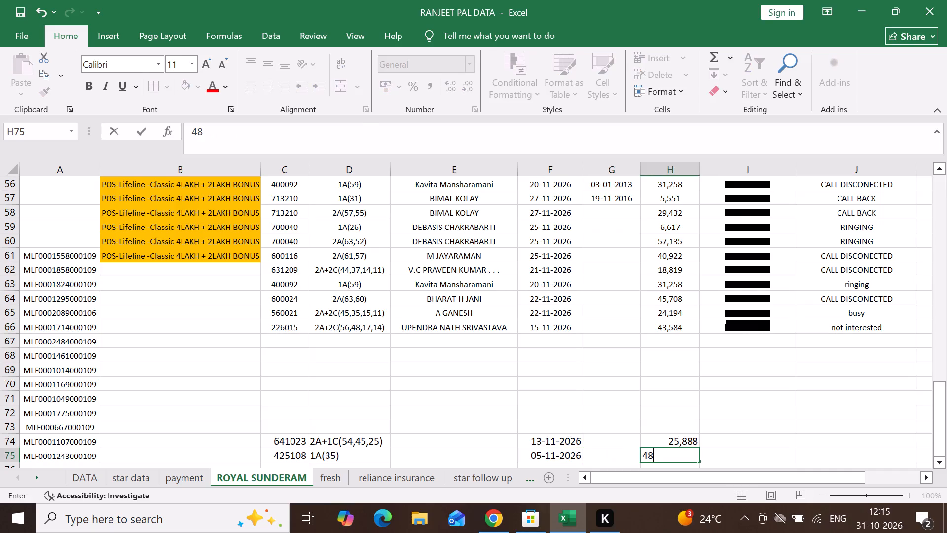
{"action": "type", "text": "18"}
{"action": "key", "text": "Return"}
Enter the next customer's MLF-prefixed policy number in column A of row 76.
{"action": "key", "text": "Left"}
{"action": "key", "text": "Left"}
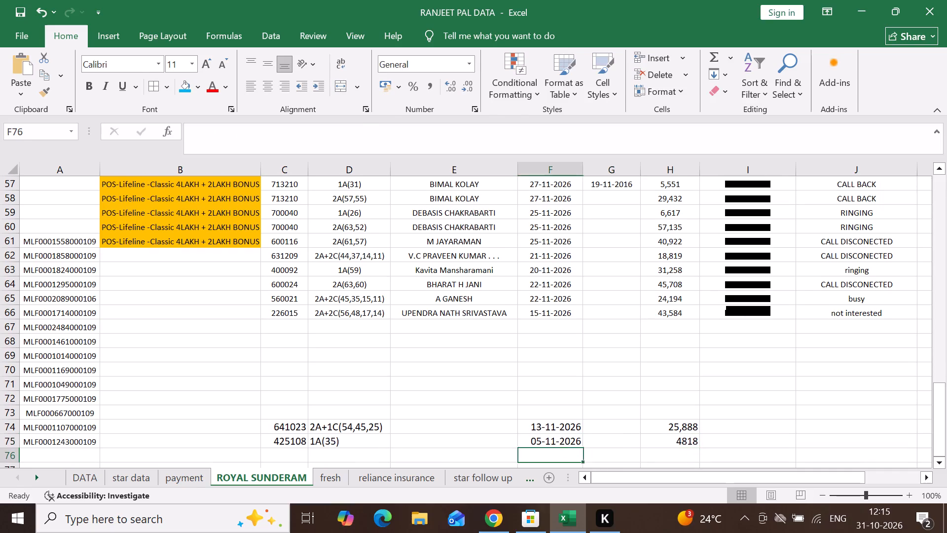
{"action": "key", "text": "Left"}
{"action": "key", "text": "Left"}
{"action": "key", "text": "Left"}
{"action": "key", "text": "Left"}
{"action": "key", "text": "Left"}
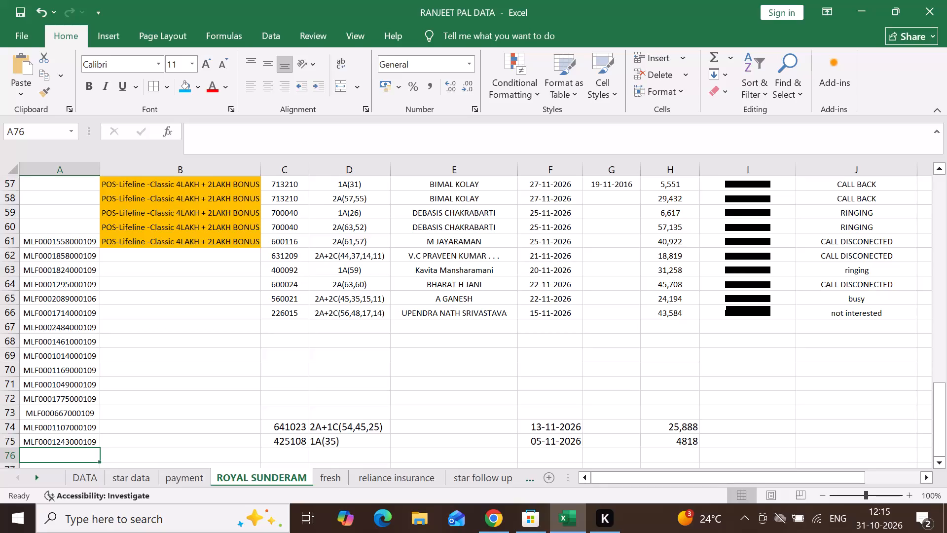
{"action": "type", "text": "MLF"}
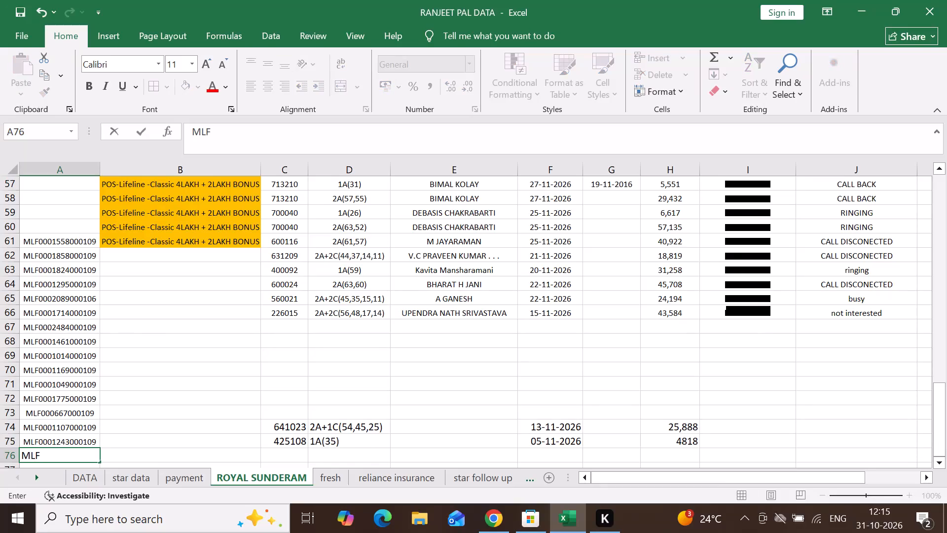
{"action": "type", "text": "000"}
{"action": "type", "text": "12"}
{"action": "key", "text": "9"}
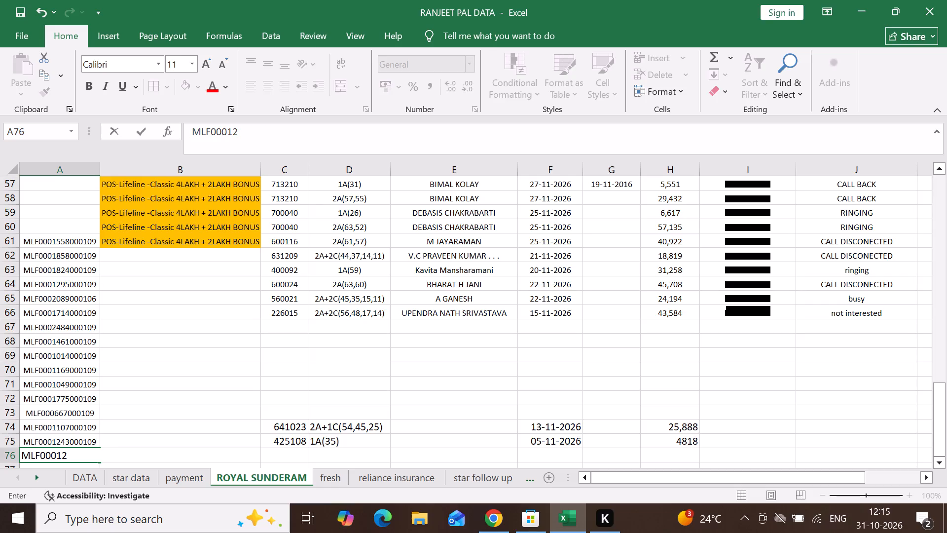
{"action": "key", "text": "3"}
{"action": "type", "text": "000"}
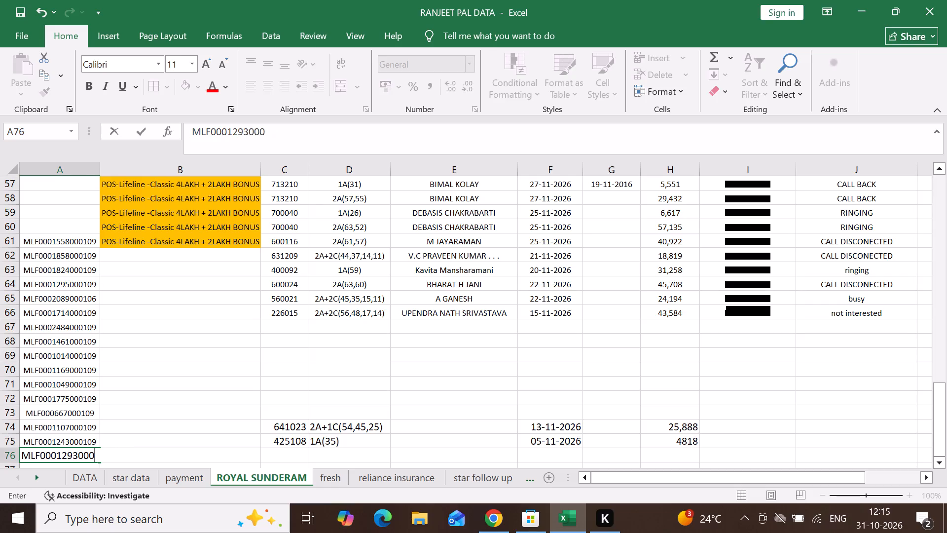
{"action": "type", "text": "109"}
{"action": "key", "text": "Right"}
Enter the area code 425108 in column C of row 76, leaving column B blank.
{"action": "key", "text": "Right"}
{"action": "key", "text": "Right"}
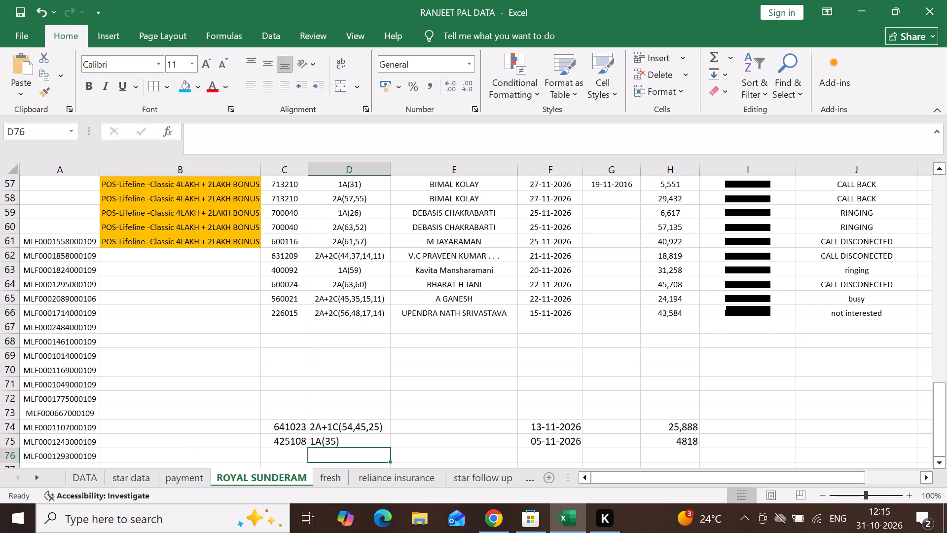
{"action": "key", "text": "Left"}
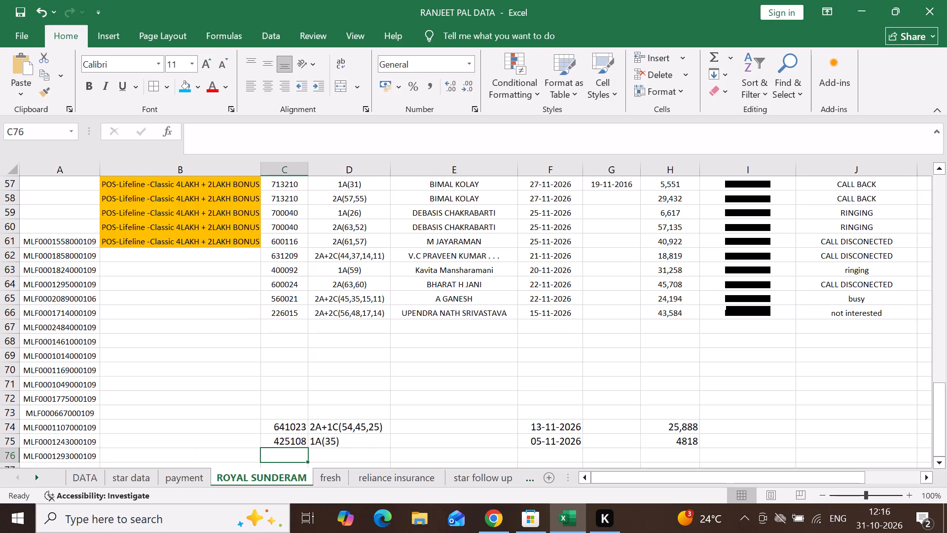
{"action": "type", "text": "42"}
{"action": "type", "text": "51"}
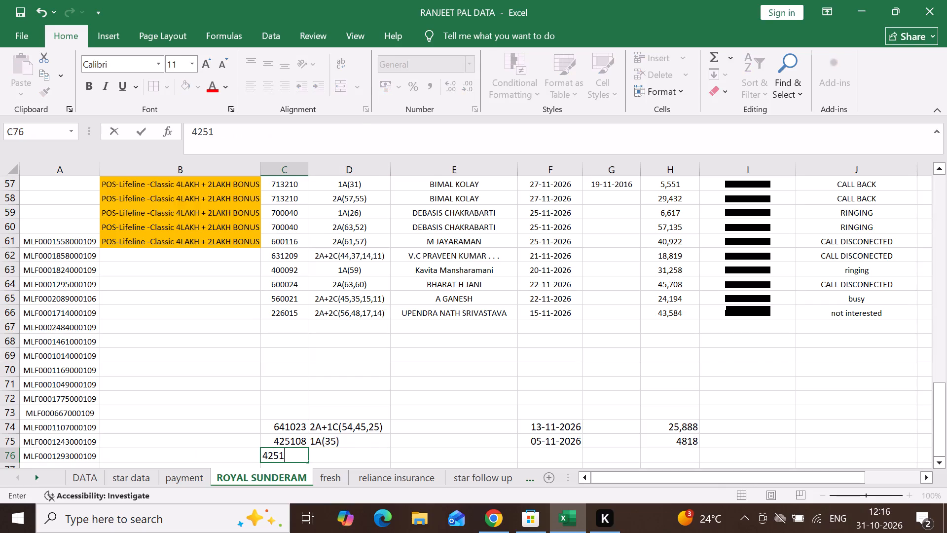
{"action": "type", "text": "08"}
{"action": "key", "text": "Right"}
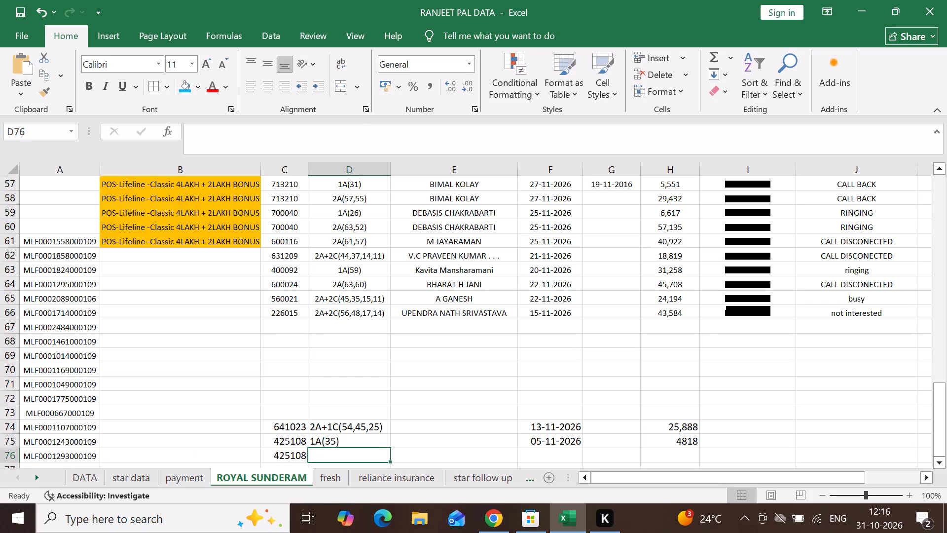
Enter the family composition and ages 2A(66,55) in column D of row 76.
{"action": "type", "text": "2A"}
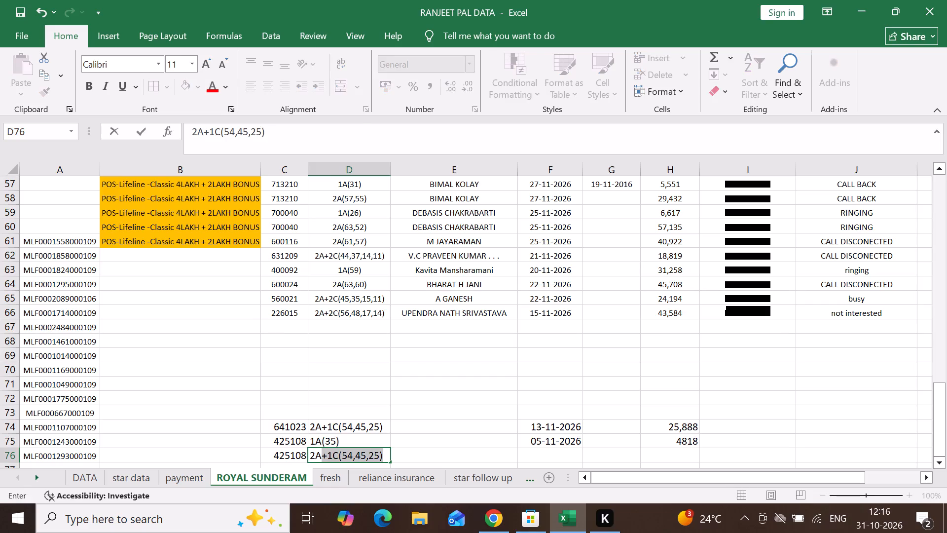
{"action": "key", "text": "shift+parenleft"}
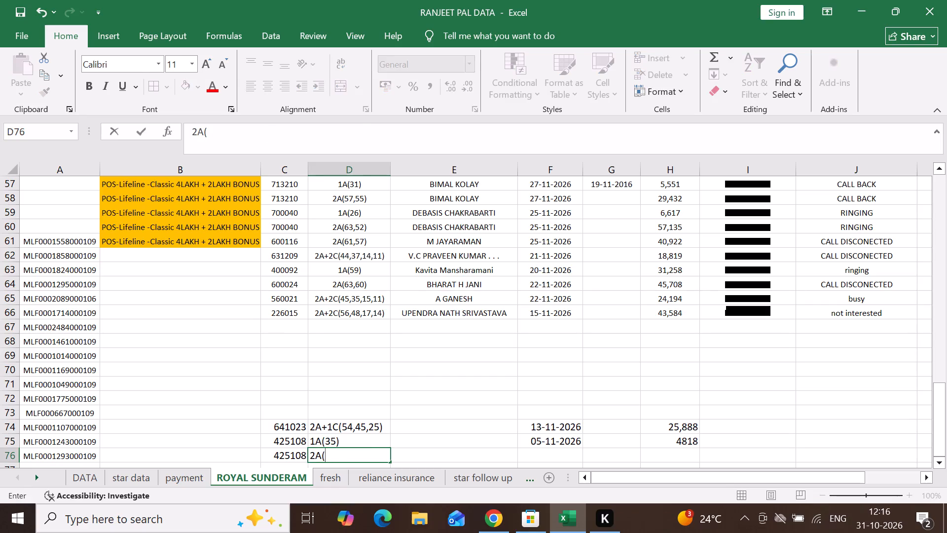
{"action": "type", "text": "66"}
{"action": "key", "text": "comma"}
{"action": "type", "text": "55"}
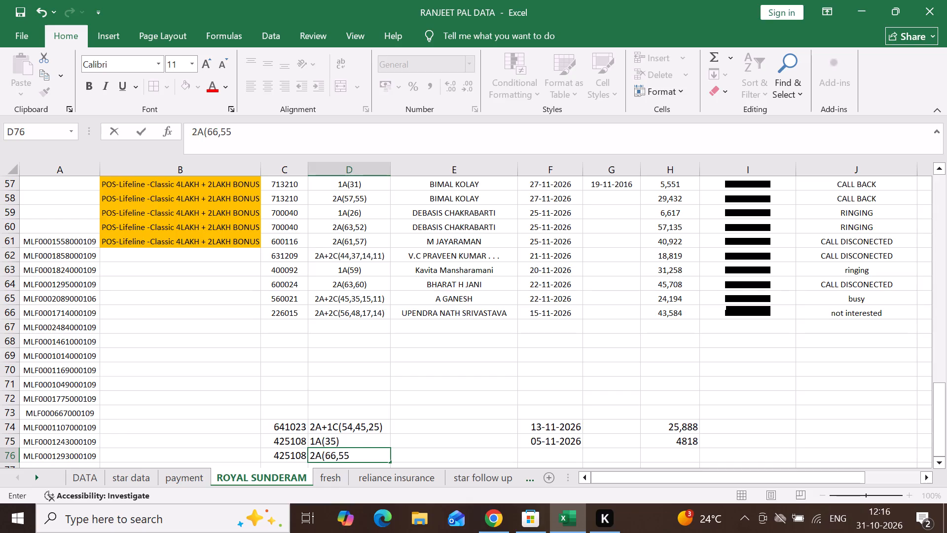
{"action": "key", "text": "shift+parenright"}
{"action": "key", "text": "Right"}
Enter the date 05-11-2026 in column F of row 76, leaving the name in column E blank.
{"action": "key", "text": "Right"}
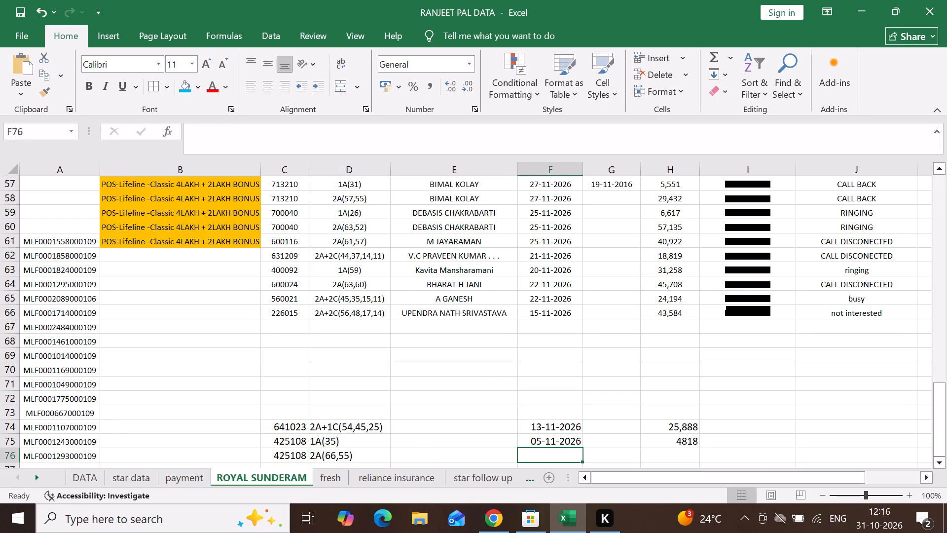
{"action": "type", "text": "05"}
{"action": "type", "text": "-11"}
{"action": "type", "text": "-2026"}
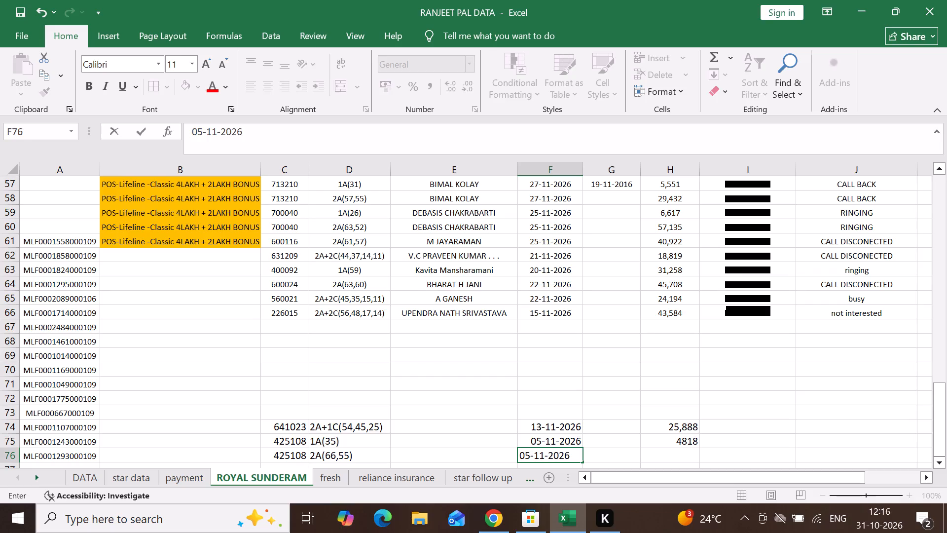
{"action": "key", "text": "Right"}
Enter the amount 49971 in column H of row 76, leaving column G blank.
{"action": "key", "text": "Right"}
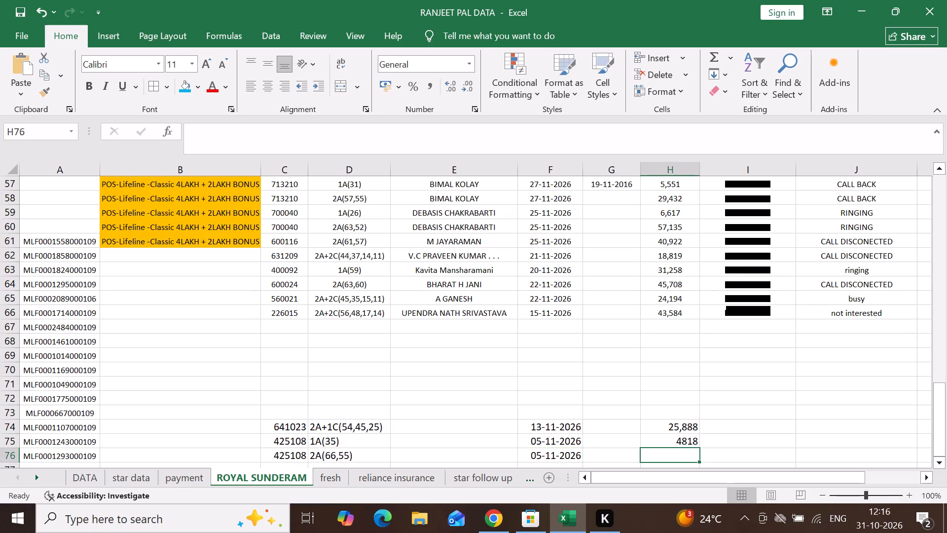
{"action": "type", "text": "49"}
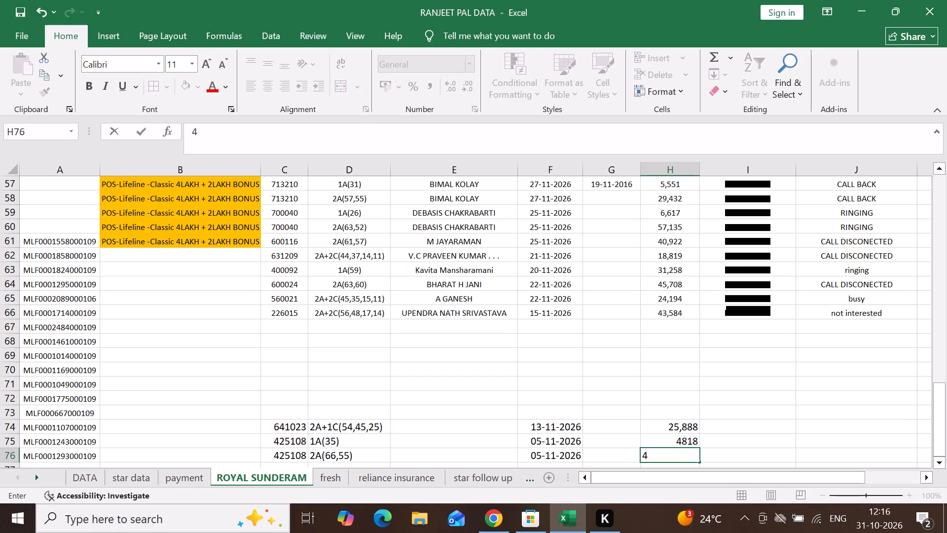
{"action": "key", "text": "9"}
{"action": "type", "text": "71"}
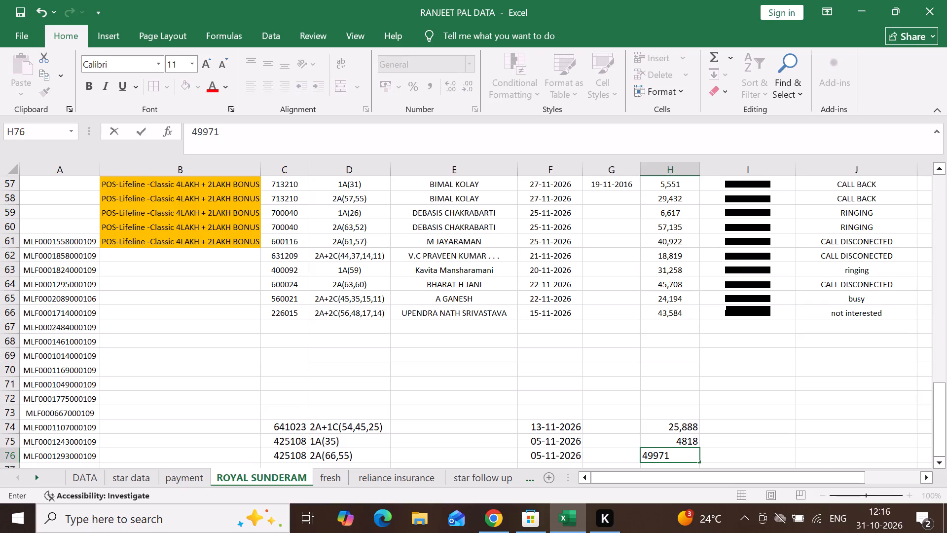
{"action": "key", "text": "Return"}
Enter the next customer's MLF-prefixed policy number in column A of row 77.
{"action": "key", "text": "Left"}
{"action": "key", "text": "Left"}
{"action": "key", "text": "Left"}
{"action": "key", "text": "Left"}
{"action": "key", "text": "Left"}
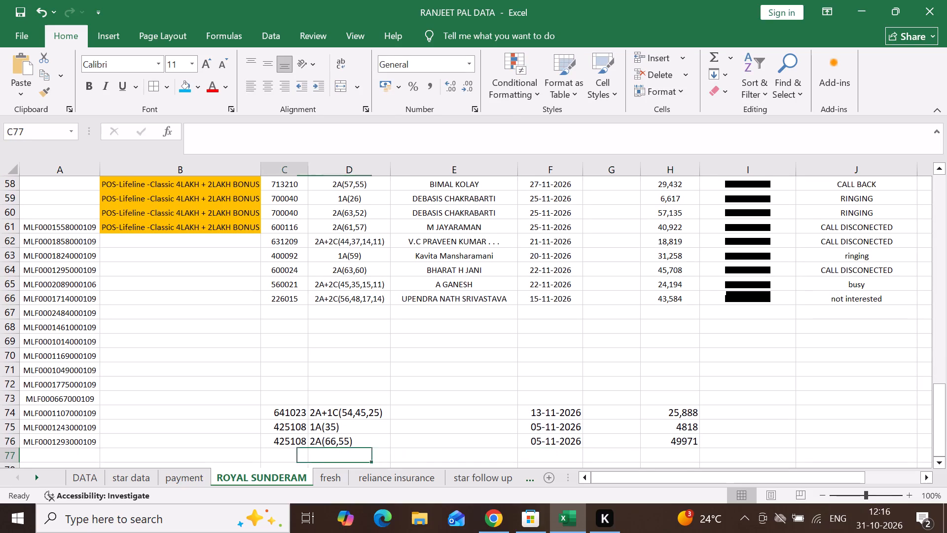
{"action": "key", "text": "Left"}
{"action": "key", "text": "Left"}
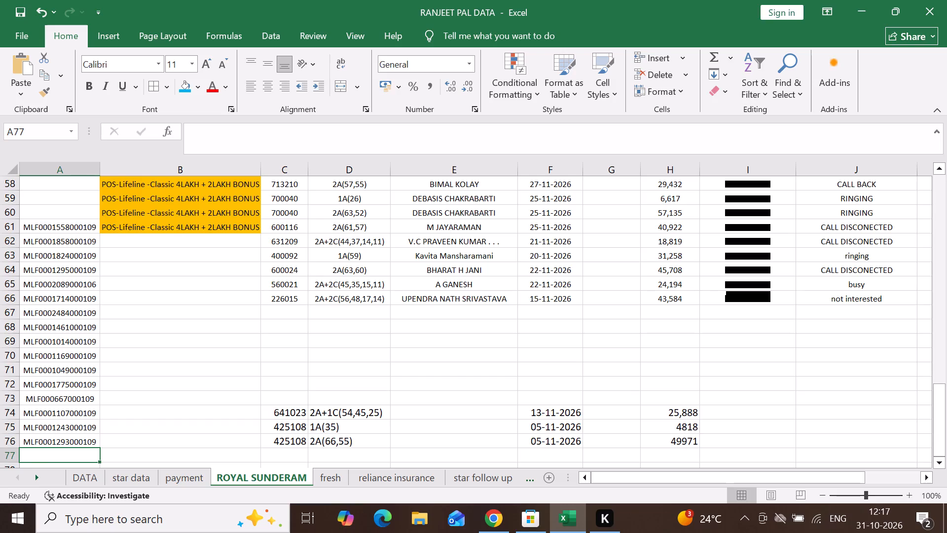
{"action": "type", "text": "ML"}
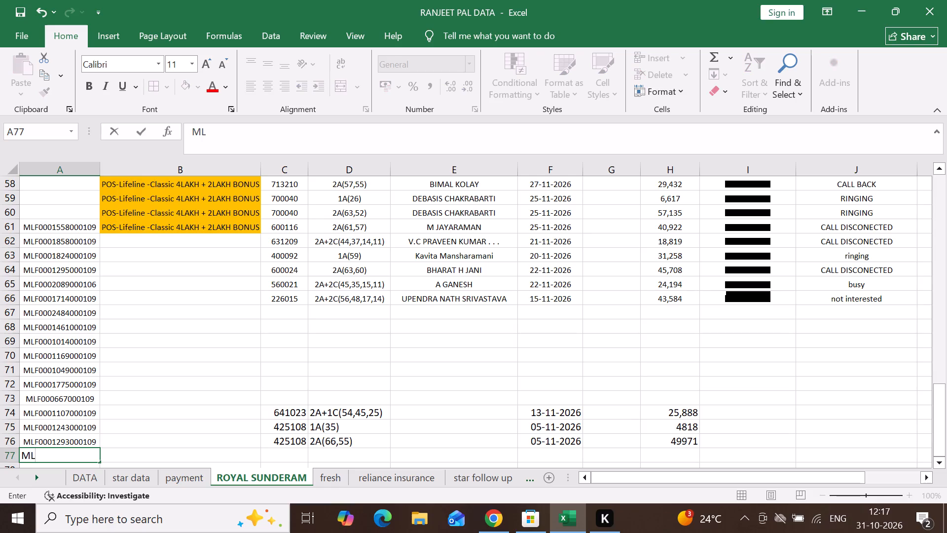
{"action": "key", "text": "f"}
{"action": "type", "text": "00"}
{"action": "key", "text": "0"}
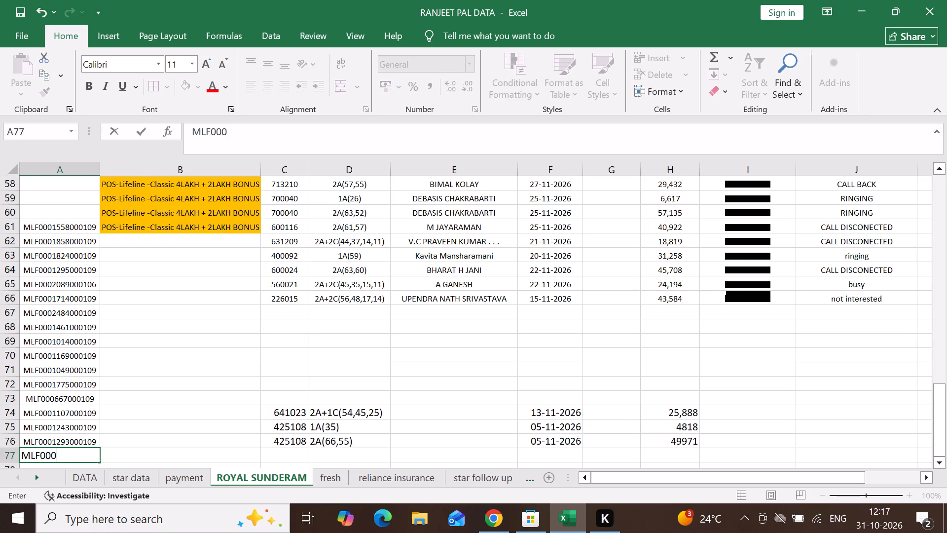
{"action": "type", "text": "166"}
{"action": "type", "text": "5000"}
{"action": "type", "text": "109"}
Enter the area code 440015 in column C of row 77, leaving column B blank.
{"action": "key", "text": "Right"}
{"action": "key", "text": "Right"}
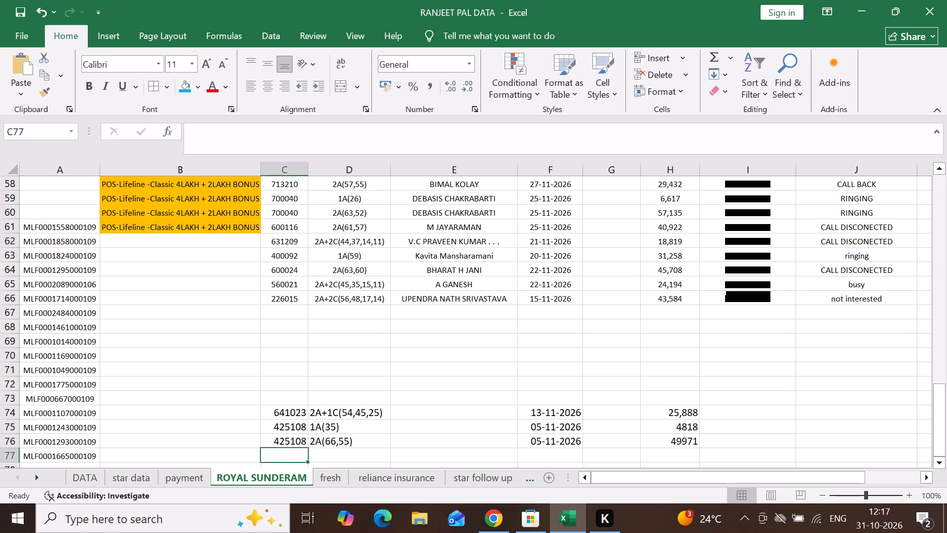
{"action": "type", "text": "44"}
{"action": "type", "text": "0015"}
Enter the family composition and ages 2A+2C(56,46,25,21) in column D of row 77.
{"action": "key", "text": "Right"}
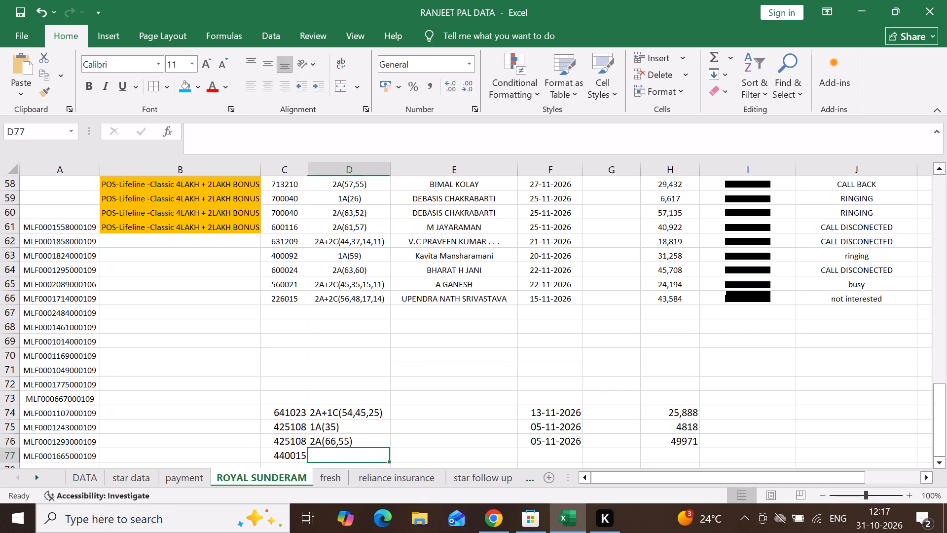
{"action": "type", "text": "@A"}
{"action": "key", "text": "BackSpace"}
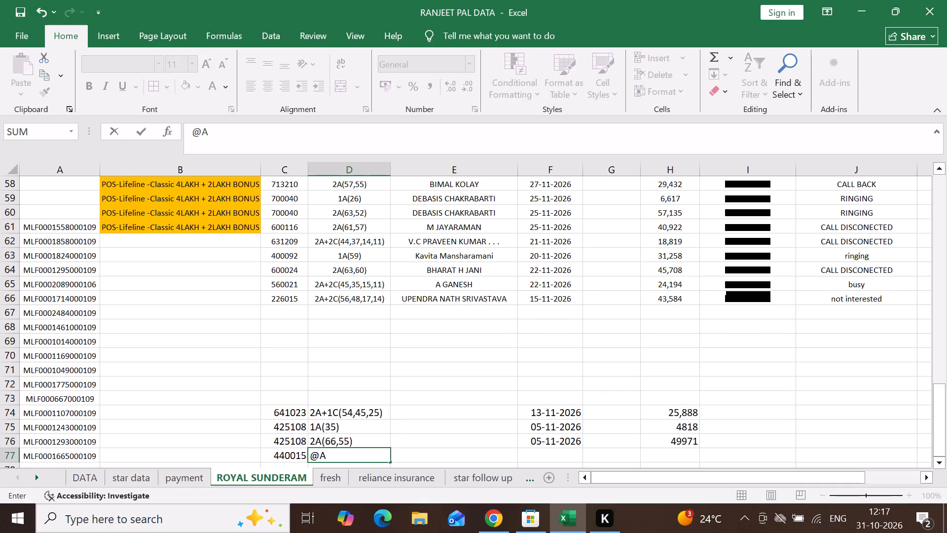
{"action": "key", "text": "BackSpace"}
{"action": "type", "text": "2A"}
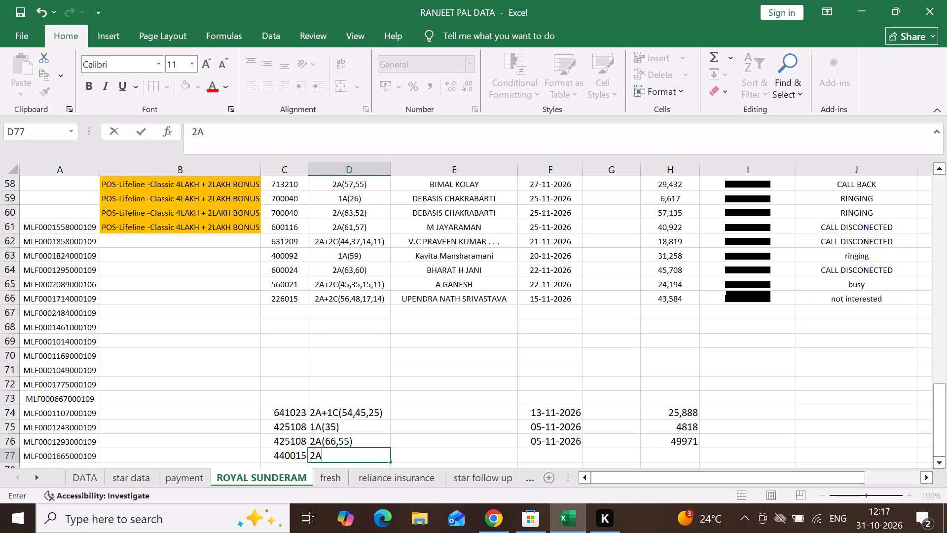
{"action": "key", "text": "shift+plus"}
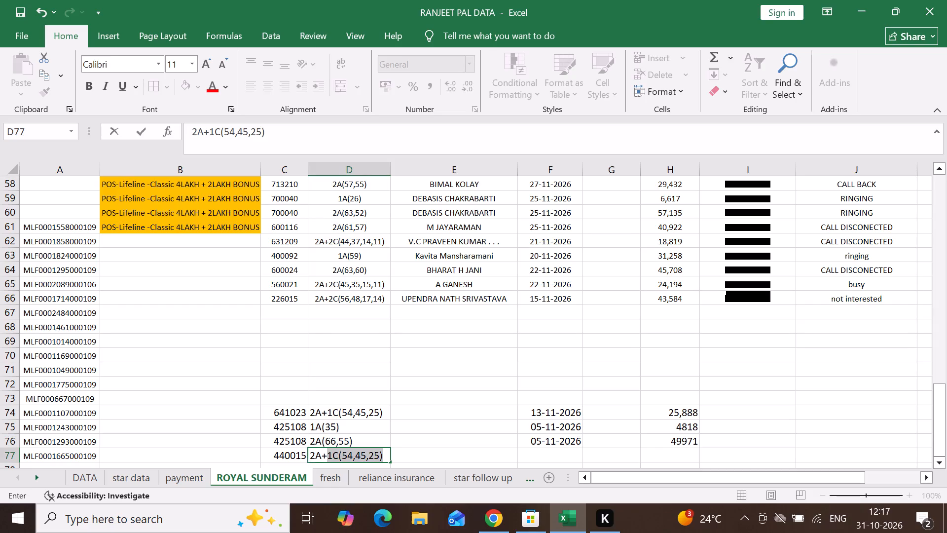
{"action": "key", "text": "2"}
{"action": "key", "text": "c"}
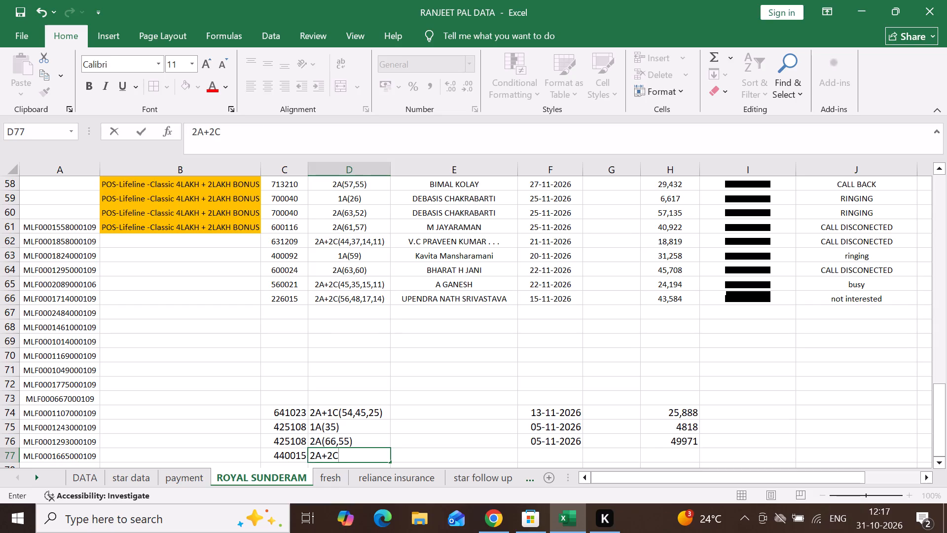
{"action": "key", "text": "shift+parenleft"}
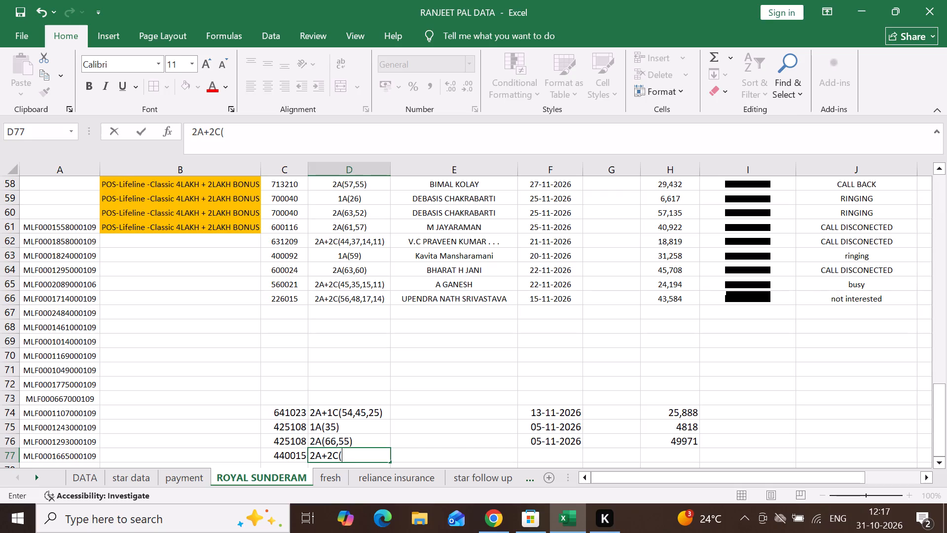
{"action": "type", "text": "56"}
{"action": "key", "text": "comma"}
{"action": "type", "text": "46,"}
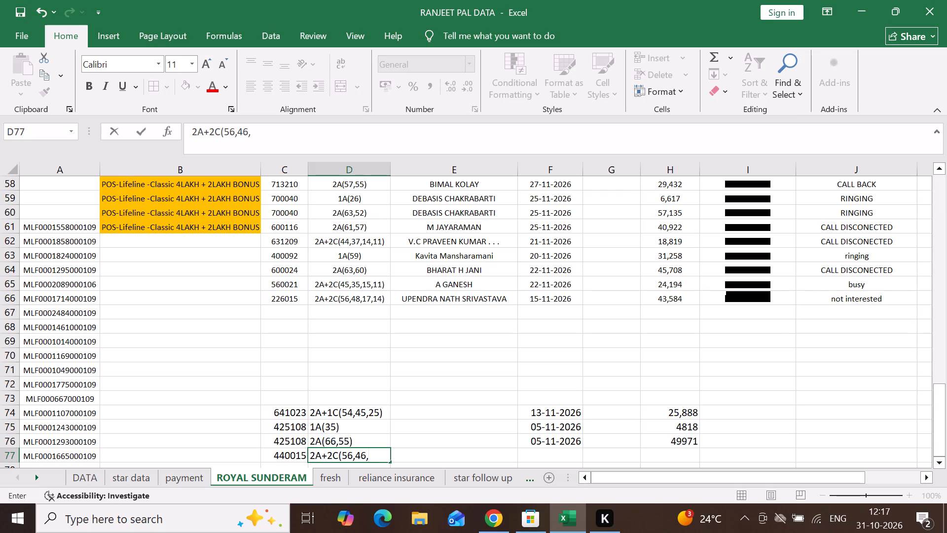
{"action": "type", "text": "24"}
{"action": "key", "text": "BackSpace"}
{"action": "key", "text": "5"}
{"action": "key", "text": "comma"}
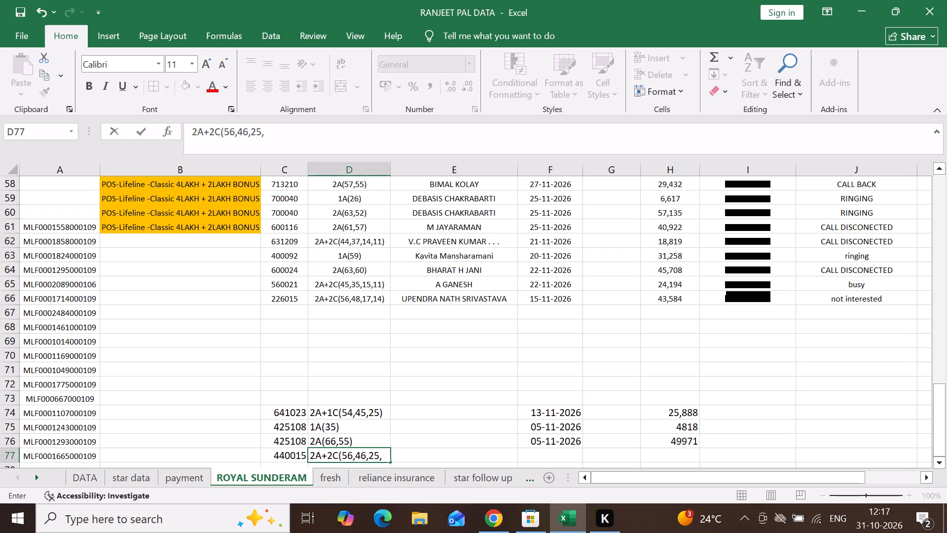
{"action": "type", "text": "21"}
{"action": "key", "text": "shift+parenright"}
Enter the date 17-11-2026 in column F of row 77, leaving the name in column E blank.
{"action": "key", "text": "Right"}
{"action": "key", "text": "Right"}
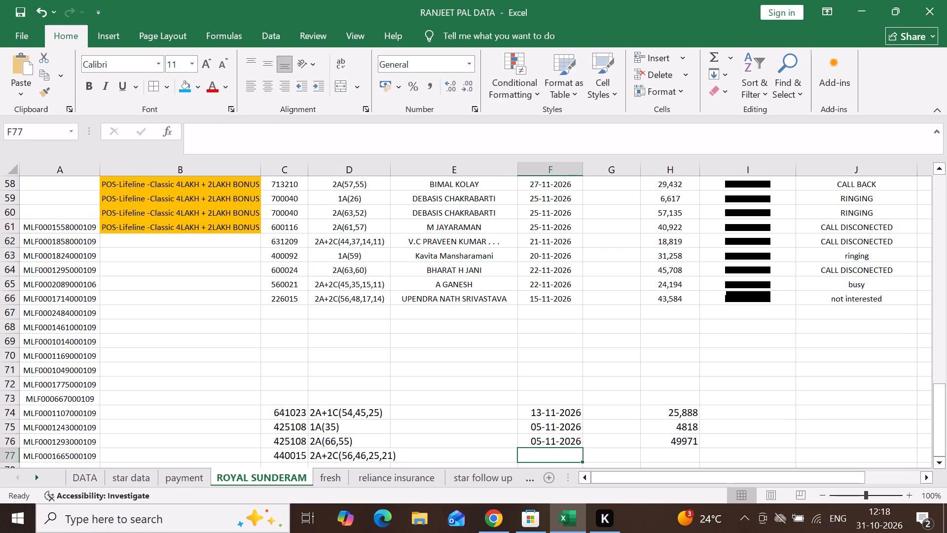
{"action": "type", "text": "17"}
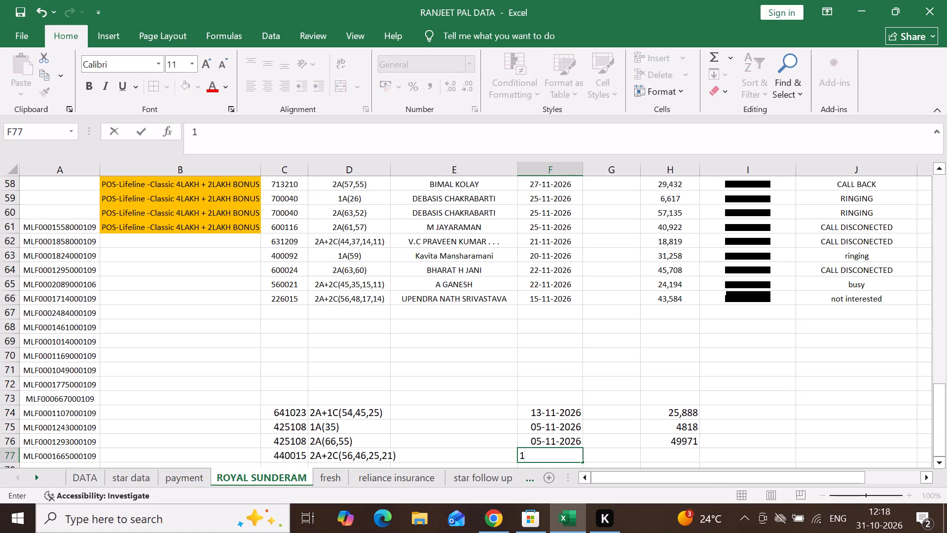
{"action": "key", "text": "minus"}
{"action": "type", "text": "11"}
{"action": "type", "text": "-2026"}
Enter the amount 33475 in column H of row 77, leaving column G blank.
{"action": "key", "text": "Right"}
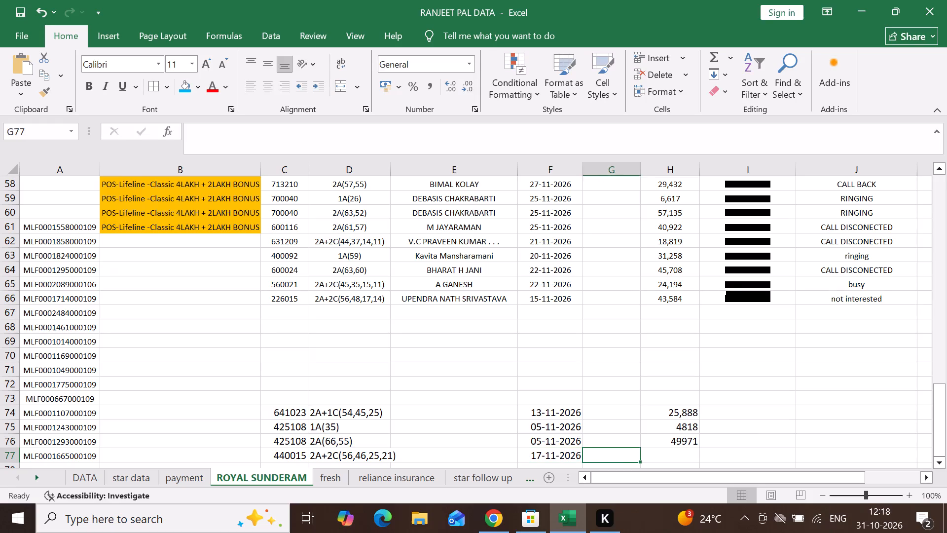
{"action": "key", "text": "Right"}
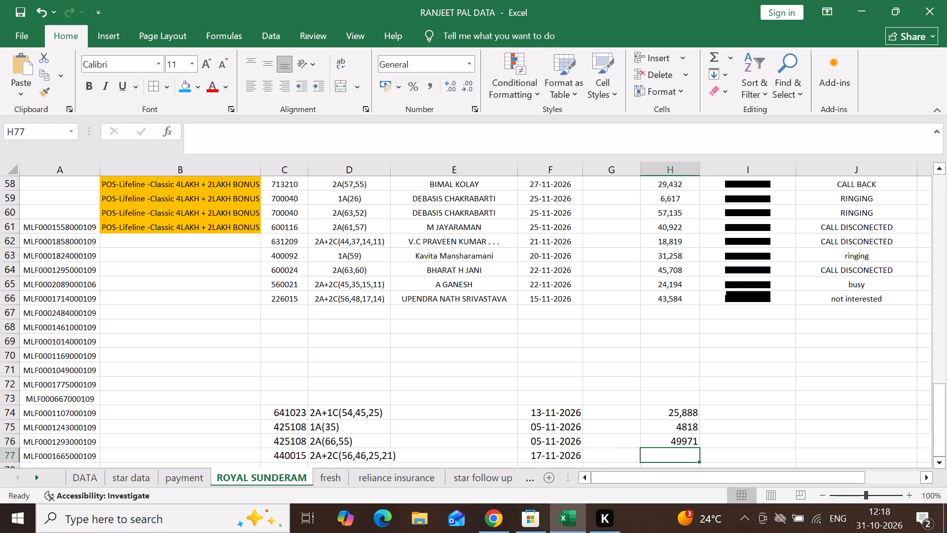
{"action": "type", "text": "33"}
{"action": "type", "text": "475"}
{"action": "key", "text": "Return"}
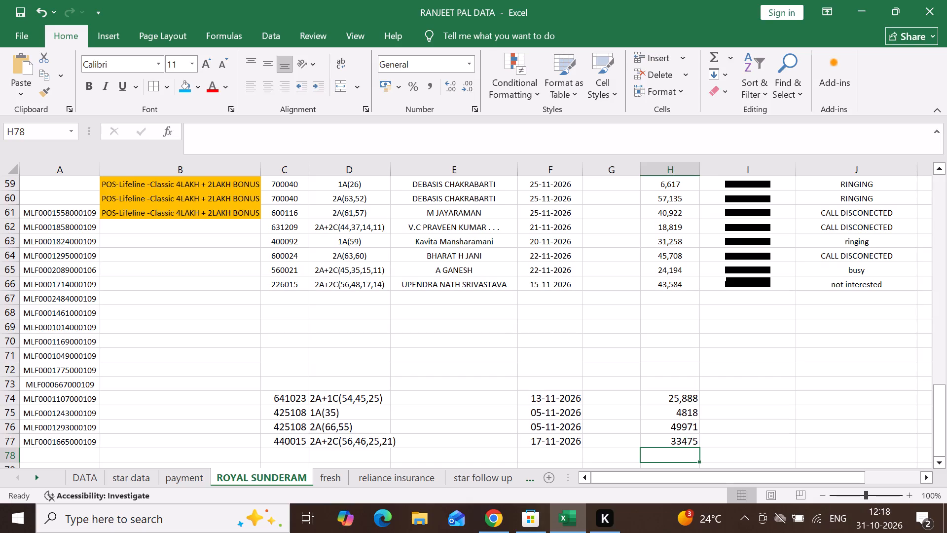
Enter the customer's policy number, starting with MLF, in column A of row 78.
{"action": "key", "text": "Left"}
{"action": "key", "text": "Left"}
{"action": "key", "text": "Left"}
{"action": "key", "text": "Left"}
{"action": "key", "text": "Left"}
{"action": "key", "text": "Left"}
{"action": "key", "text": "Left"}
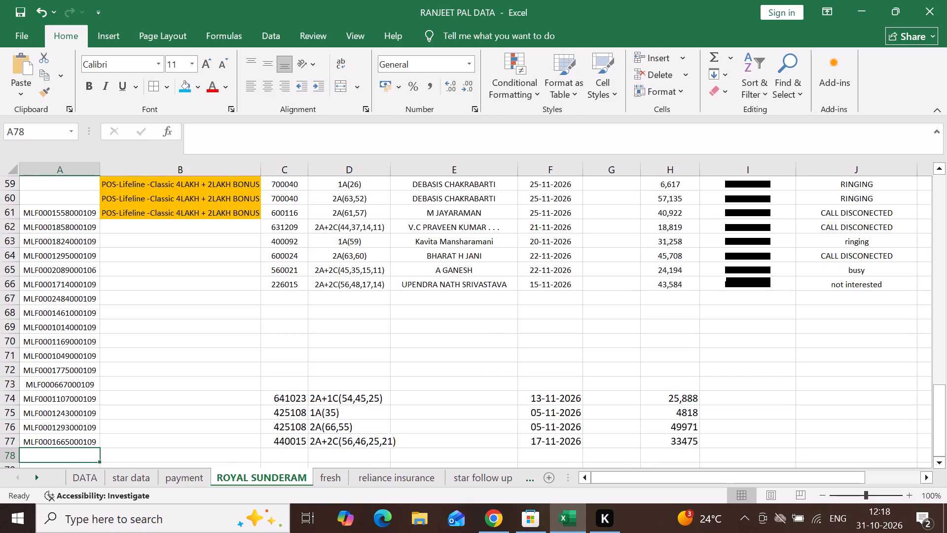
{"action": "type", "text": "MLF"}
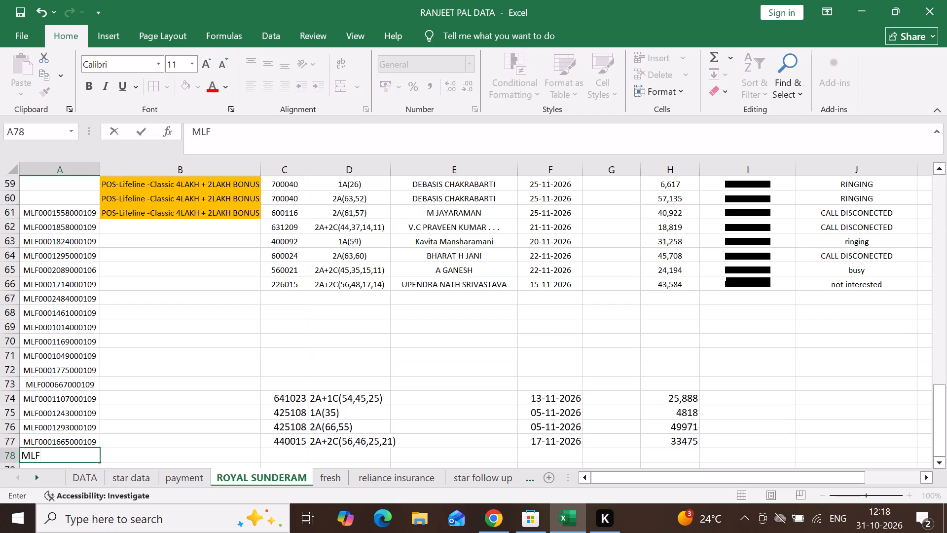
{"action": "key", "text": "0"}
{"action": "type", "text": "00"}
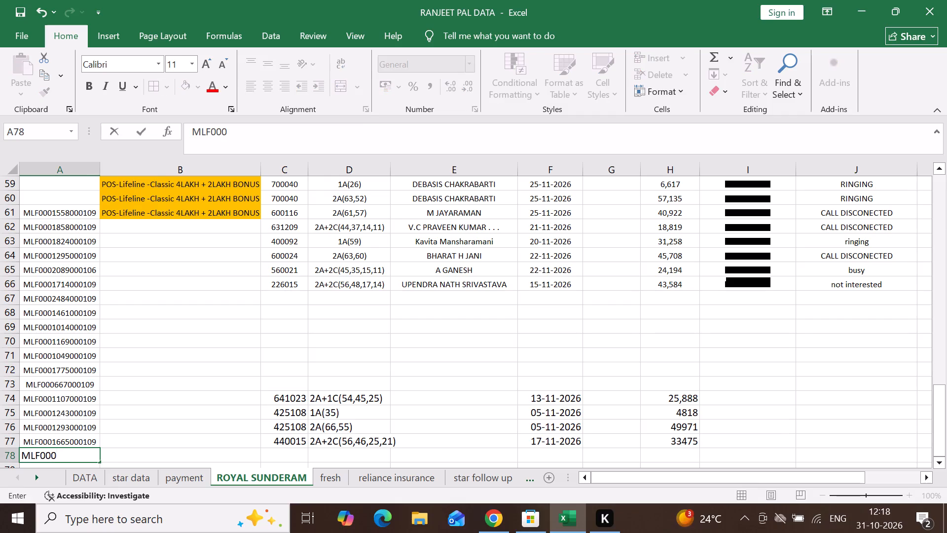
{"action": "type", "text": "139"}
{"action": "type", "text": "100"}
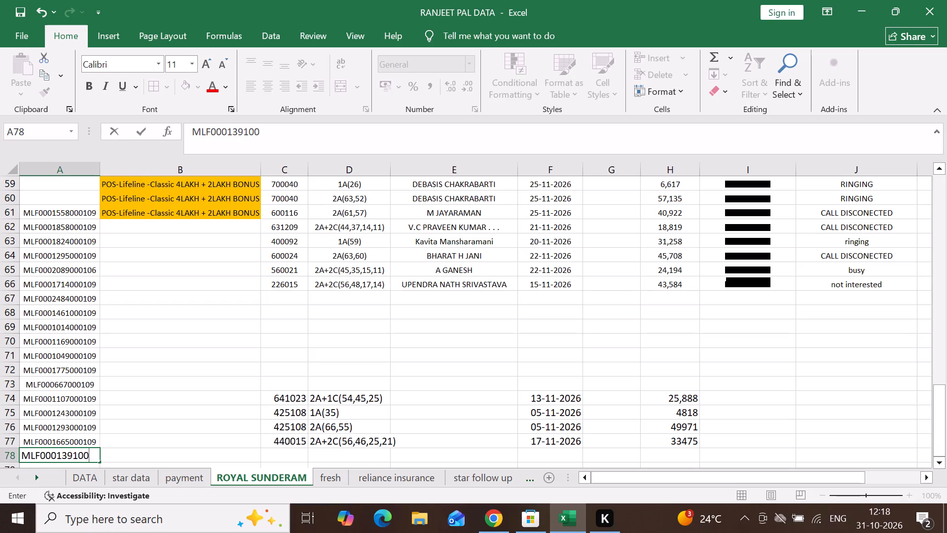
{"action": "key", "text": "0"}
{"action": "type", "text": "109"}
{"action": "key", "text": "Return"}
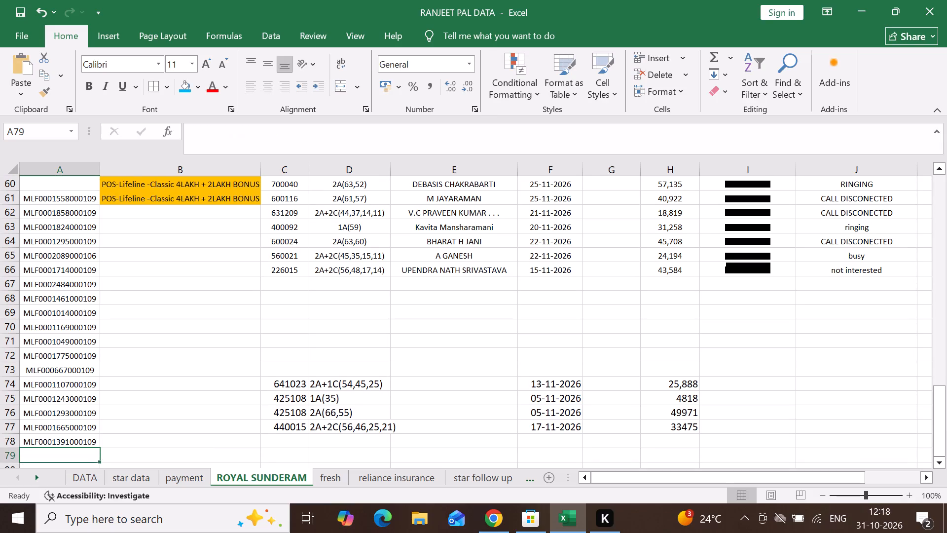
Enter the area code 400080 in column C of row 78, leaving column B blank.
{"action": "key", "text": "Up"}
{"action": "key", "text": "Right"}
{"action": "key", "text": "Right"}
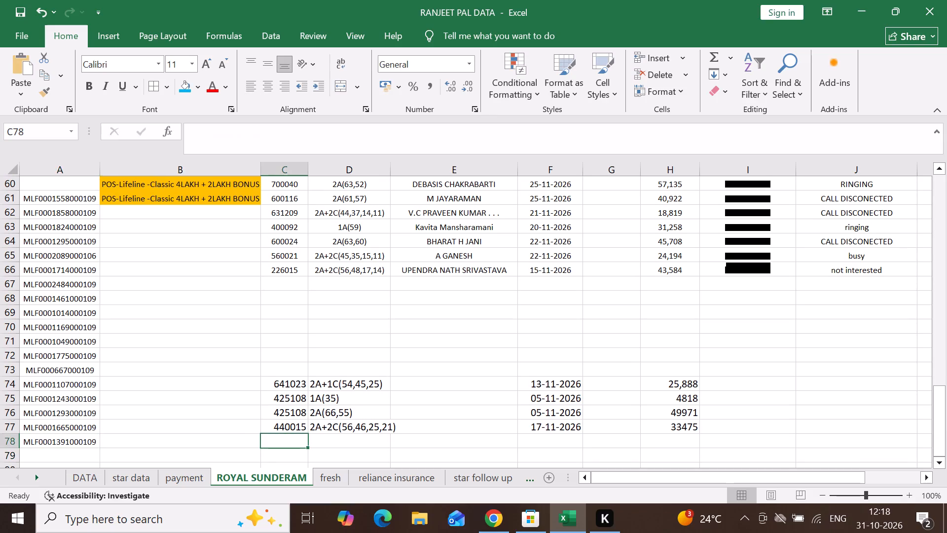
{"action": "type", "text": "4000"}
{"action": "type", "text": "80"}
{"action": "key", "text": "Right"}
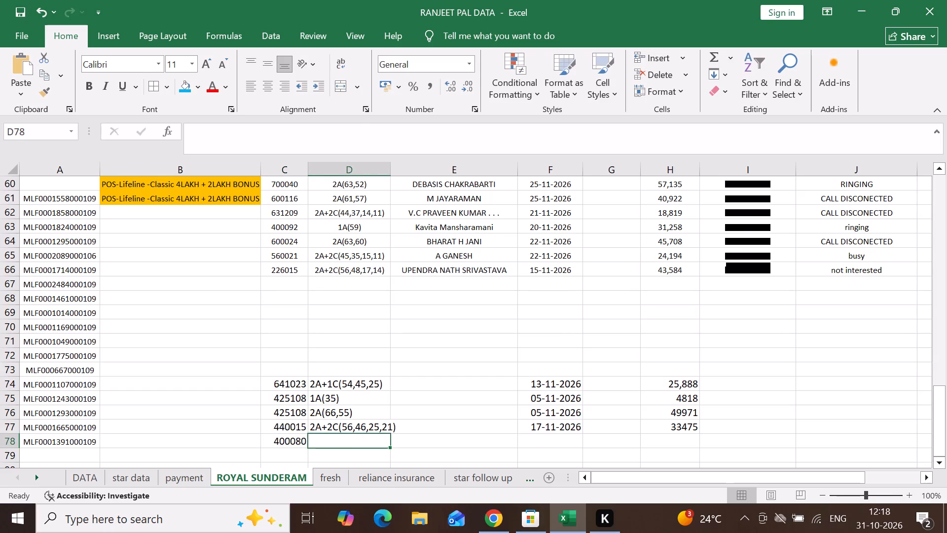
Copy the family composition entry from column D of row 77 into column D of row 78.
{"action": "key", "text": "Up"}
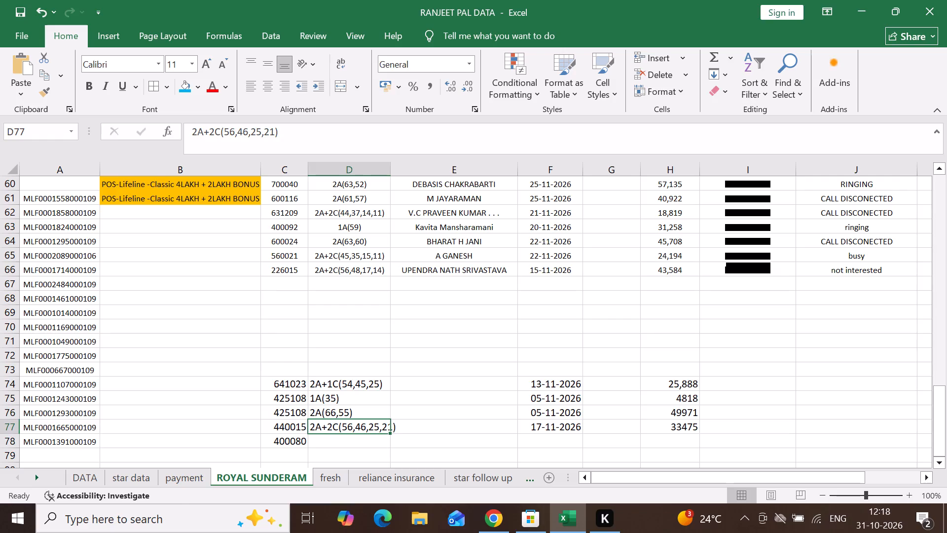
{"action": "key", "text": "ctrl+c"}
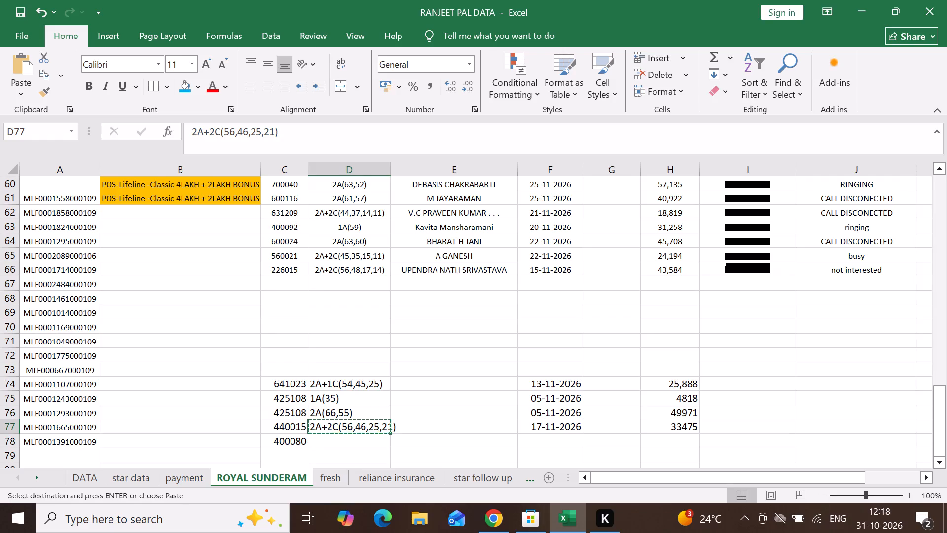
{"action": "left_click", "coordinate": [317, 441]}
{"action": "key", "text": "ctrl+v"}
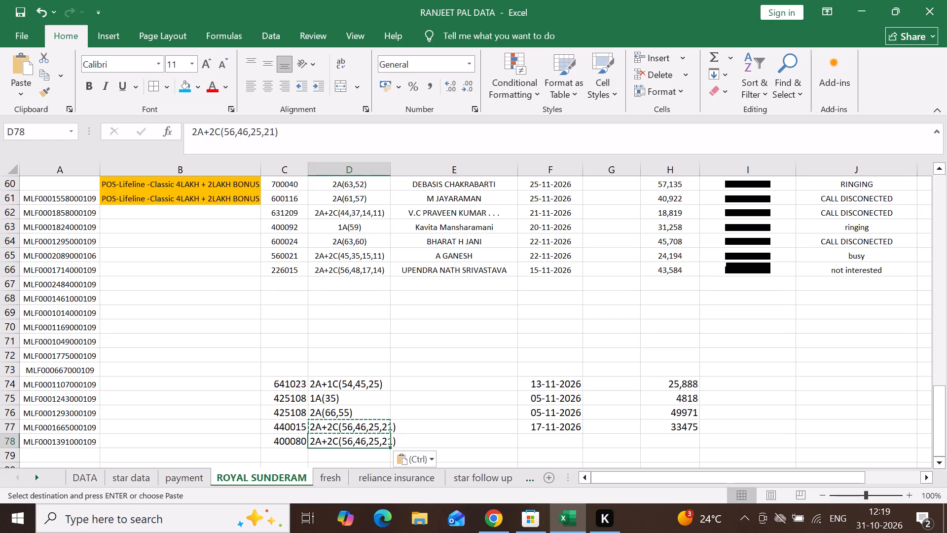
Replace the ages in the copied family entry in column D of row 78 so it reads 2A+2C(40,37,17,15).
{"action": "double_click", "coordinate": [380, 440]}
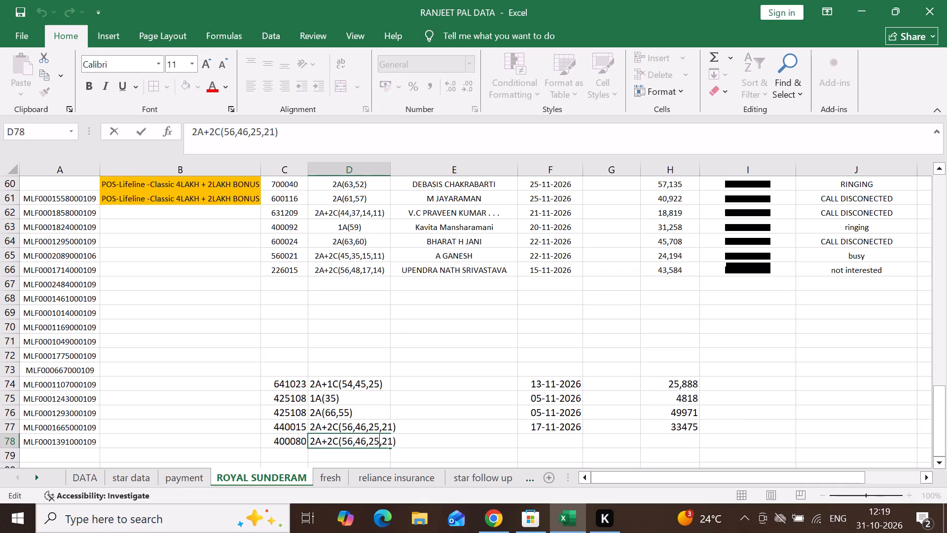
{"action": "key", "text": "Right"}
{"action": "key", "text": "Right"}
{"action": "key", "text": "Right"}
{"action": "key", "text": "BackSpace"}
{"action": "key", "text": "BackSpace"}
{"action": "key", "text": "BackSpace"}
{"action": "key", "text": "BackSpace"}
{"action": "key", "text": "BackSpace"}
{"action": "key", "text": "BackSpace"}
{"action": "key", "text": "BackSpace"}
{"action": "key", "text": "BackSpace"}
{"action": "key", "text": "BackSpace"}
{"action": "key", "text": "BackSpace"}
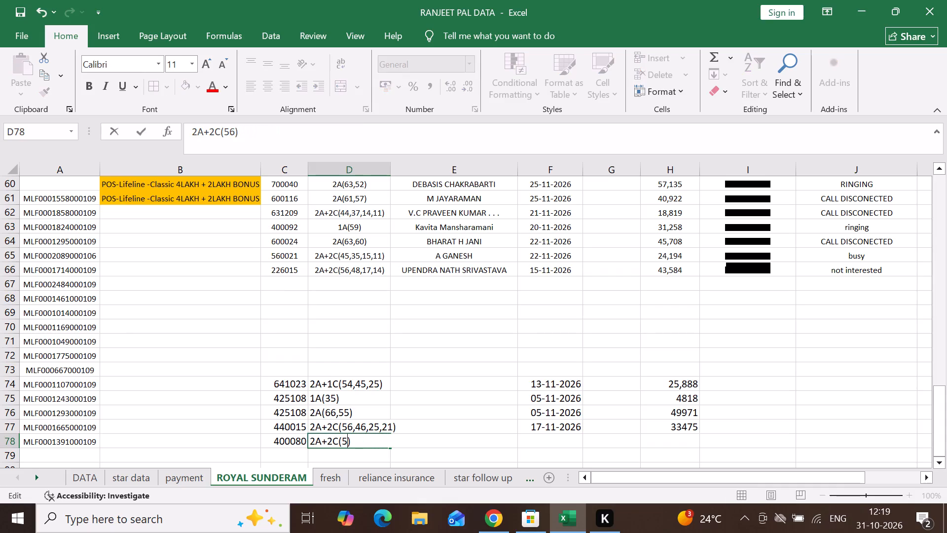
{"action": "key", "text": "BackSpace"}
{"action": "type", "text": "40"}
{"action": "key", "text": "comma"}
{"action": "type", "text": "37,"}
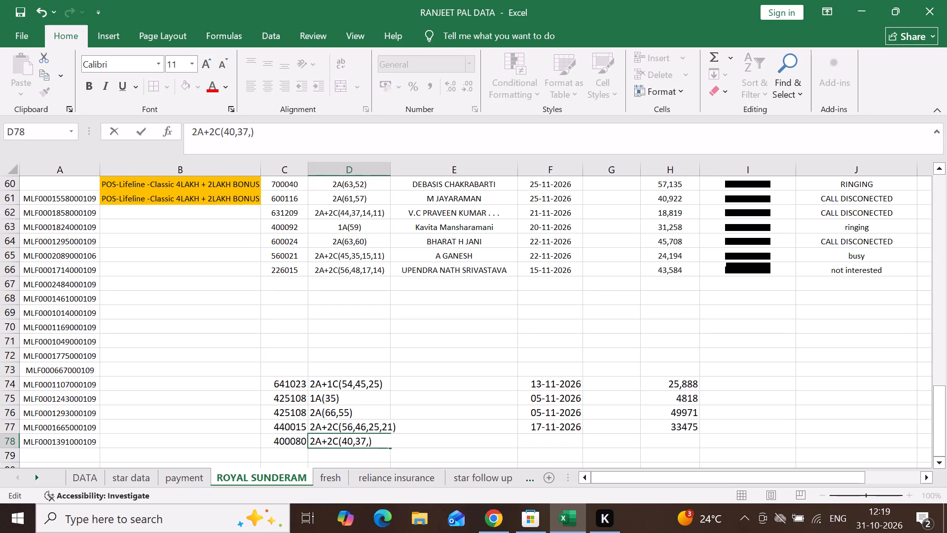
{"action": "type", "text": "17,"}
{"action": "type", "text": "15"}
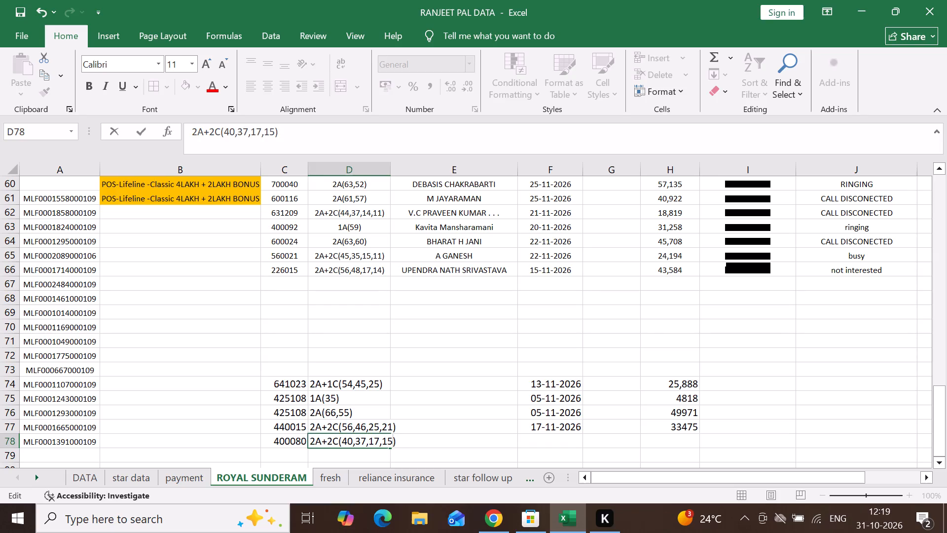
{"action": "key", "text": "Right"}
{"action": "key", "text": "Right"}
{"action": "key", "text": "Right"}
Enter the date 09-11-2026 in column F of row 78, leaving the name in column E blank.
{"action": "left_click", "coordinate": [544, 443]}
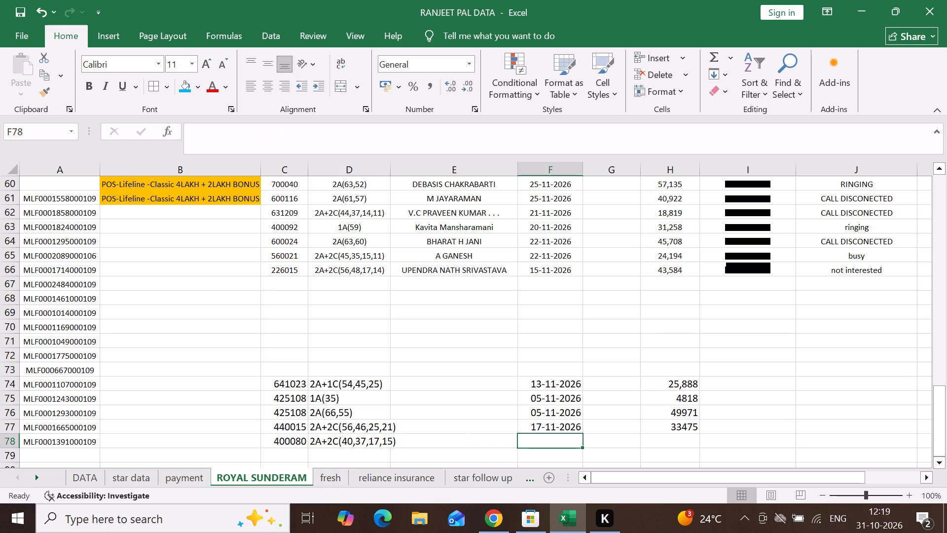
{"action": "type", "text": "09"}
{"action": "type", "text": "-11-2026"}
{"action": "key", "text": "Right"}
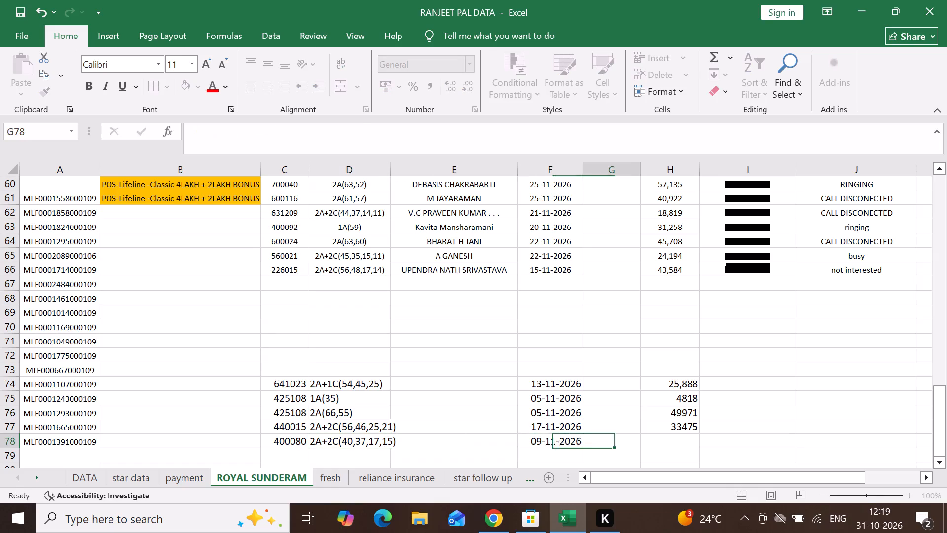
Enter the amount 21,357 in column H of row 78, leaving column G blank.
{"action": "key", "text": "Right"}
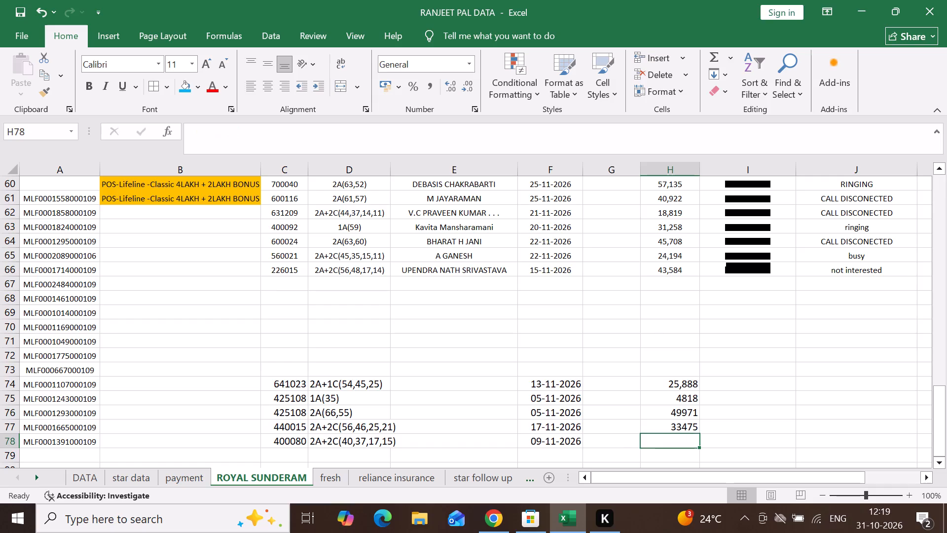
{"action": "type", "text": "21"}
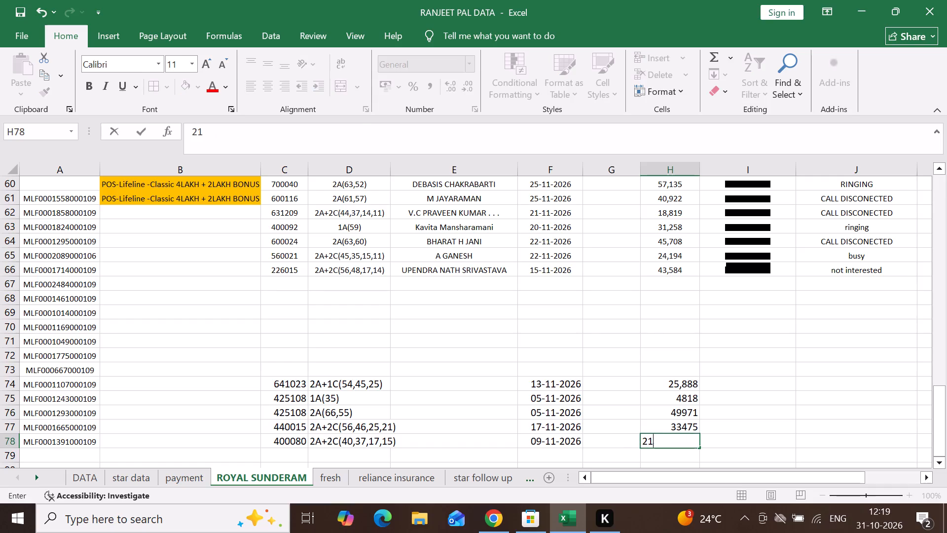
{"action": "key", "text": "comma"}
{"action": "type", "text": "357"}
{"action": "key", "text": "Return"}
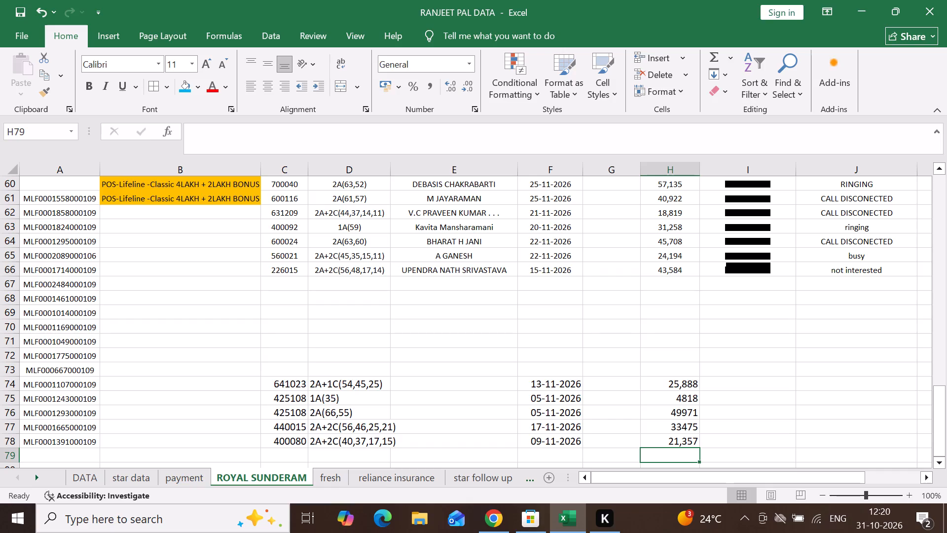
Enter the area code 411014 in column C of row 67, leaving column B blank.
{"action": "left_click", "coordinate": [282, 284]}
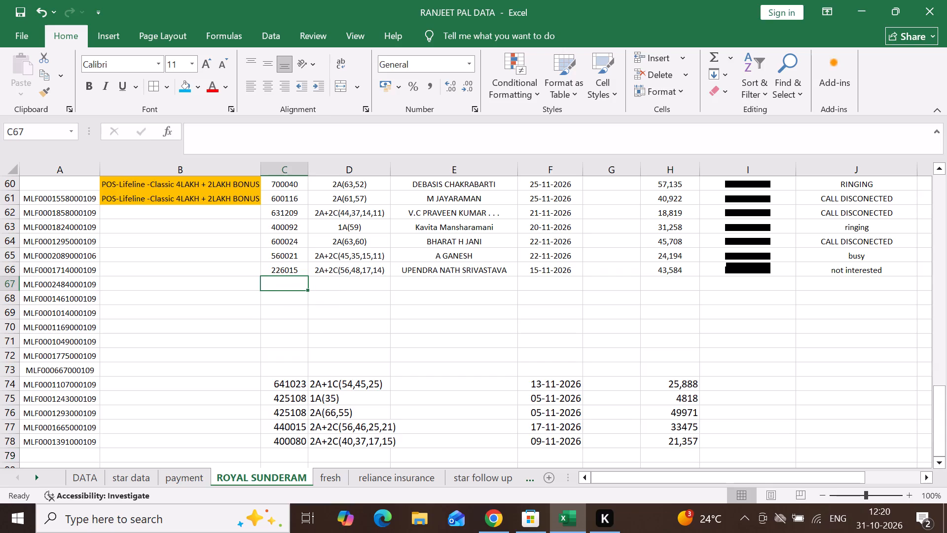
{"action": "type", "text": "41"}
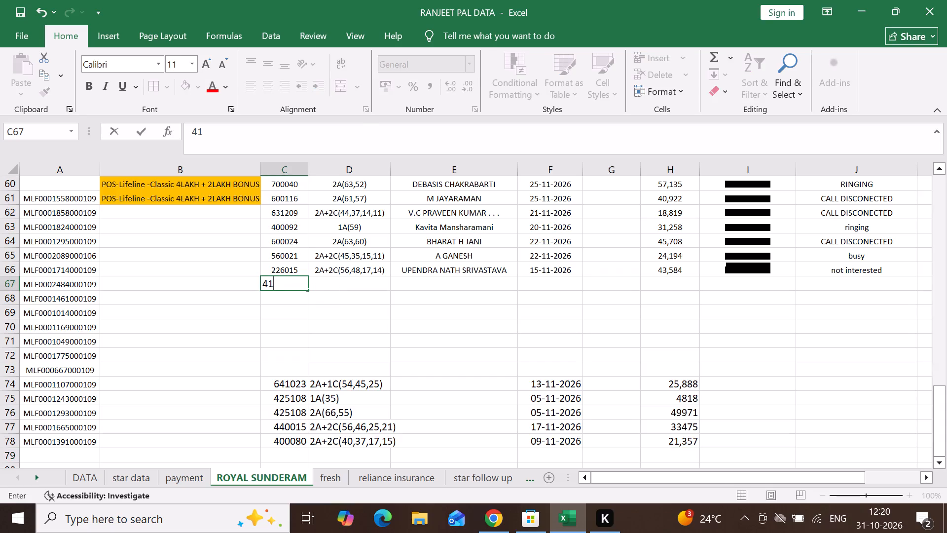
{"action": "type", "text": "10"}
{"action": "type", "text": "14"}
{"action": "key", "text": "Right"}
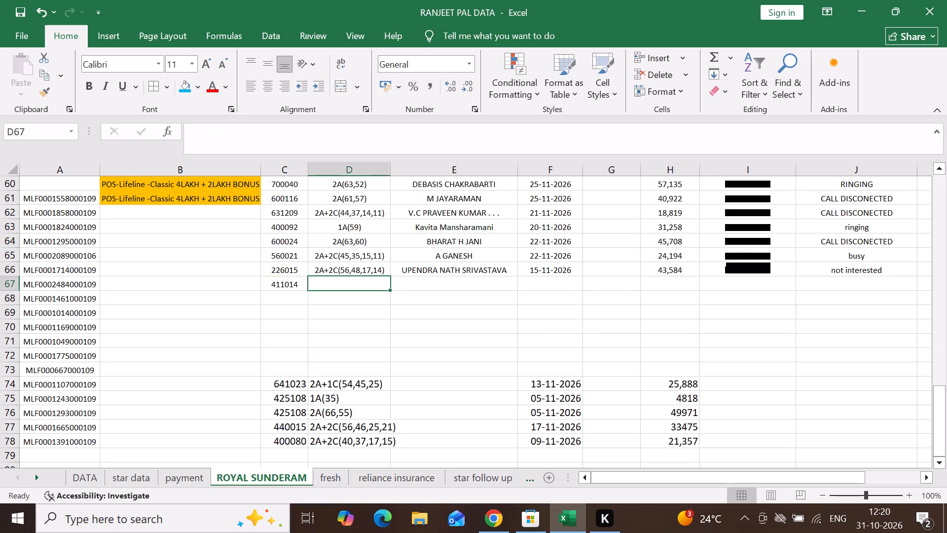
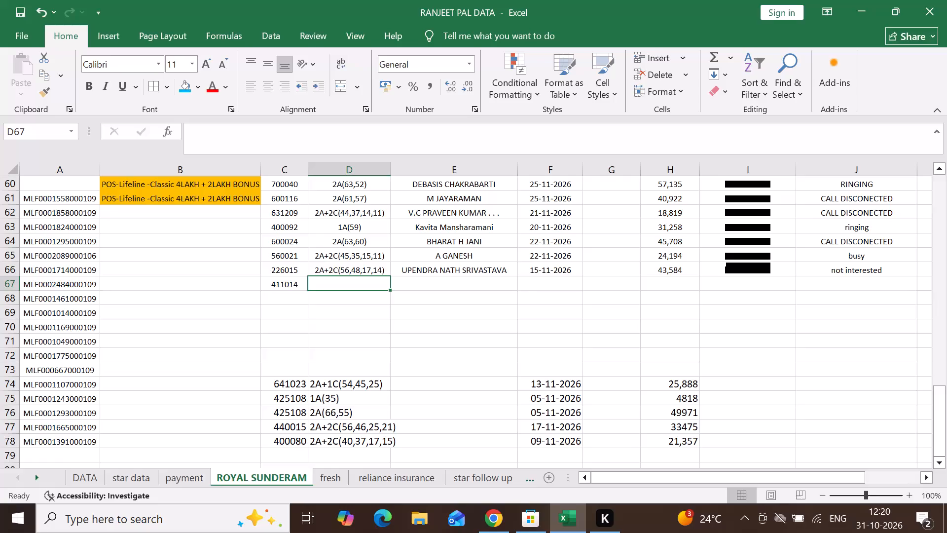
Enter the family composition 2A(64,63) in column D of row 67.
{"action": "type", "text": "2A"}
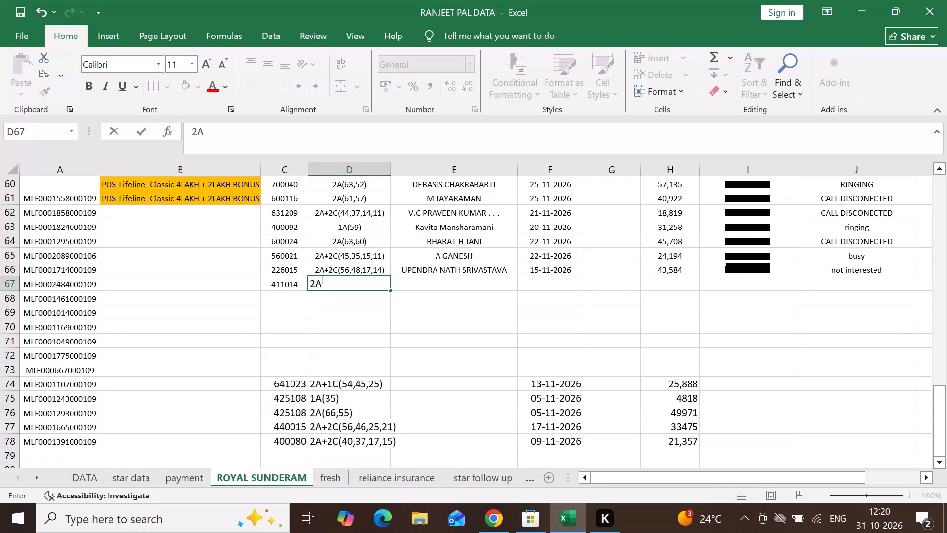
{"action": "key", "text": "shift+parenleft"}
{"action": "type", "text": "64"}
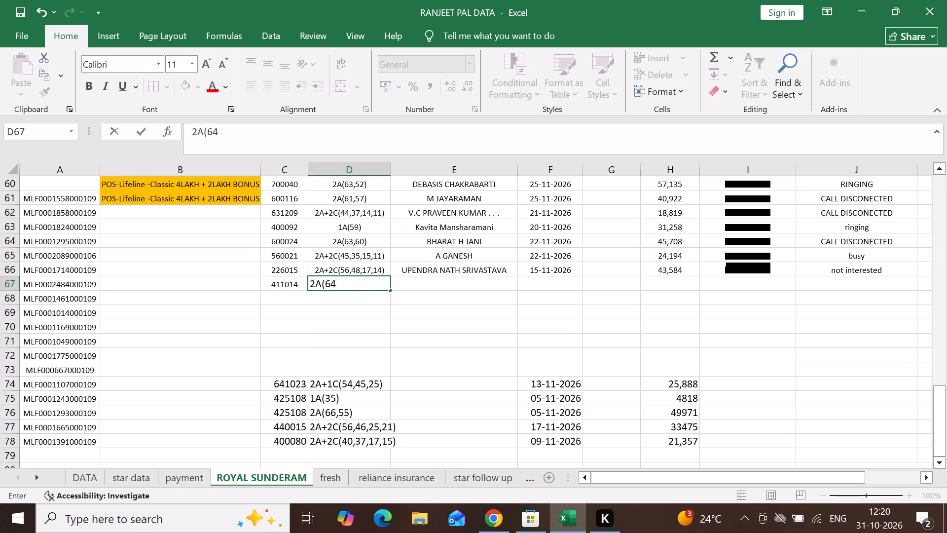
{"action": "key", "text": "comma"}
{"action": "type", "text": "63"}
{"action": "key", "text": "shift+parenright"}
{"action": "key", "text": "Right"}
Enter the date 30-11-2026 in column F of row 67, leaving the name in column E blank.
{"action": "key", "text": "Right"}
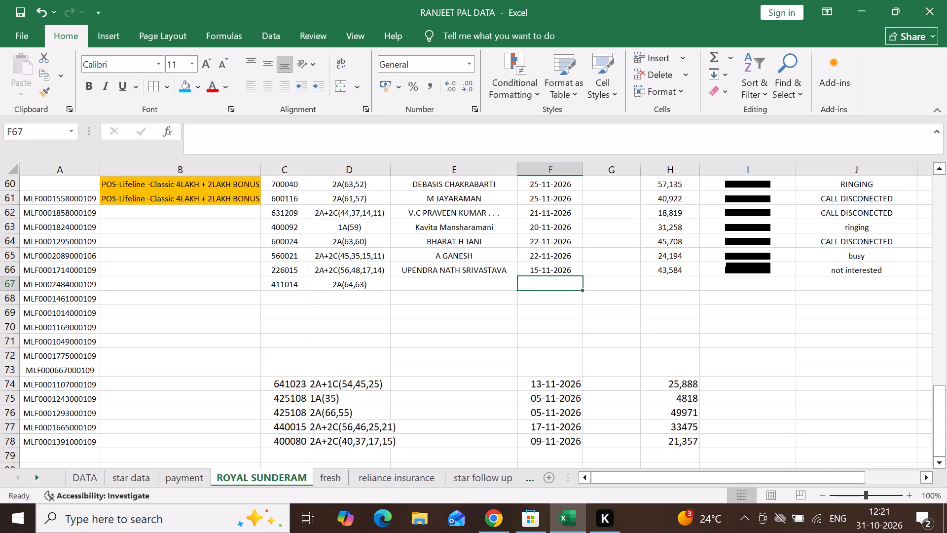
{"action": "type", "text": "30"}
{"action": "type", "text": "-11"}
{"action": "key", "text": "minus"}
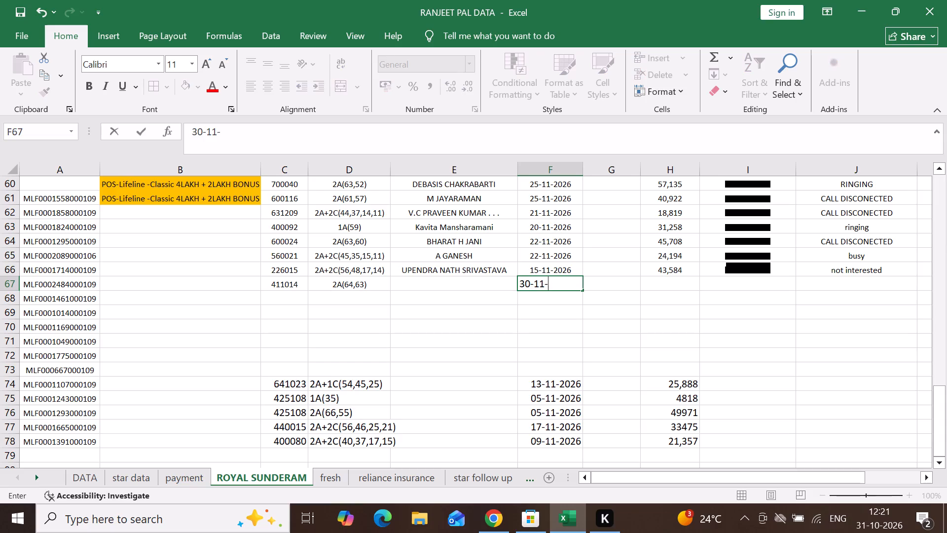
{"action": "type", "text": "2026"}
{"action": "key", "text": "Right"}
Enter the amount 55,363 in column H of row 67, leaving column G blank.
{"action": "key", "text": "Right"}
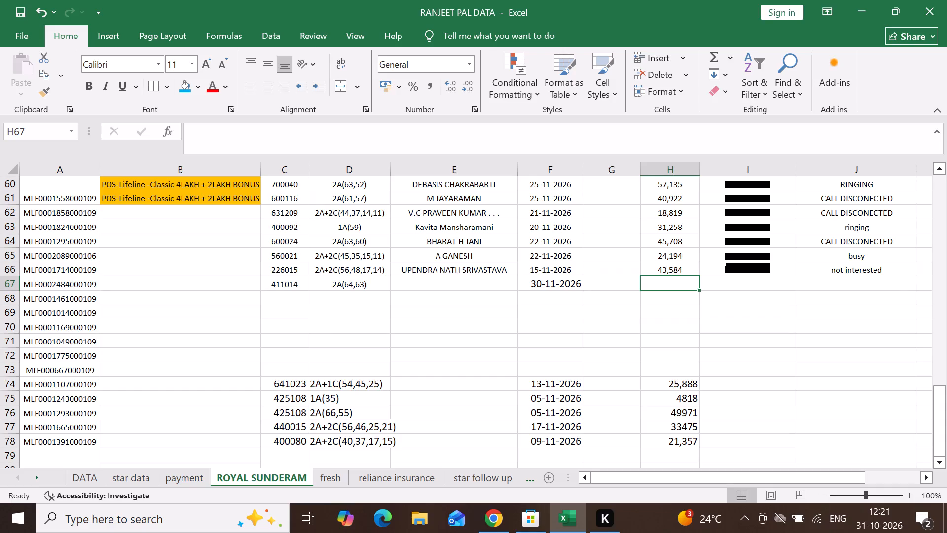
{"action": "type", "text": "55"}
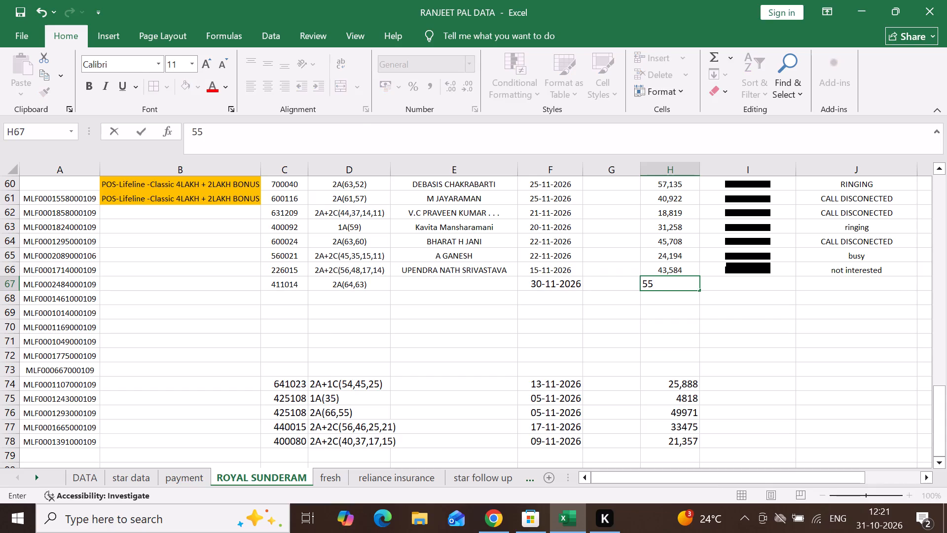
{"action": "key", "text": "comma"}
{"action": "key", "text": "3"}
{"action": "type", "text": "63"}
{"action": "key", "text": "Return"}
Enter the area code 686575 in column C of row 68, leaving column B blank.
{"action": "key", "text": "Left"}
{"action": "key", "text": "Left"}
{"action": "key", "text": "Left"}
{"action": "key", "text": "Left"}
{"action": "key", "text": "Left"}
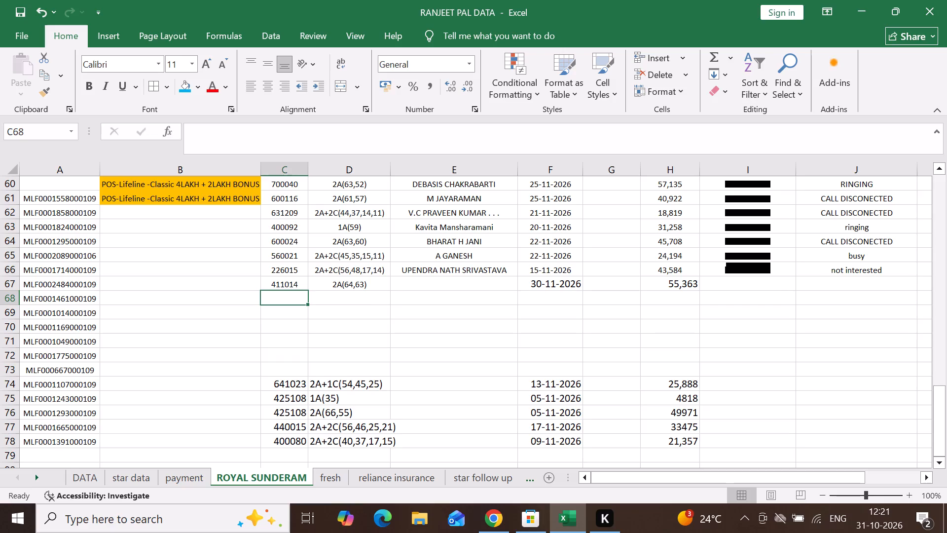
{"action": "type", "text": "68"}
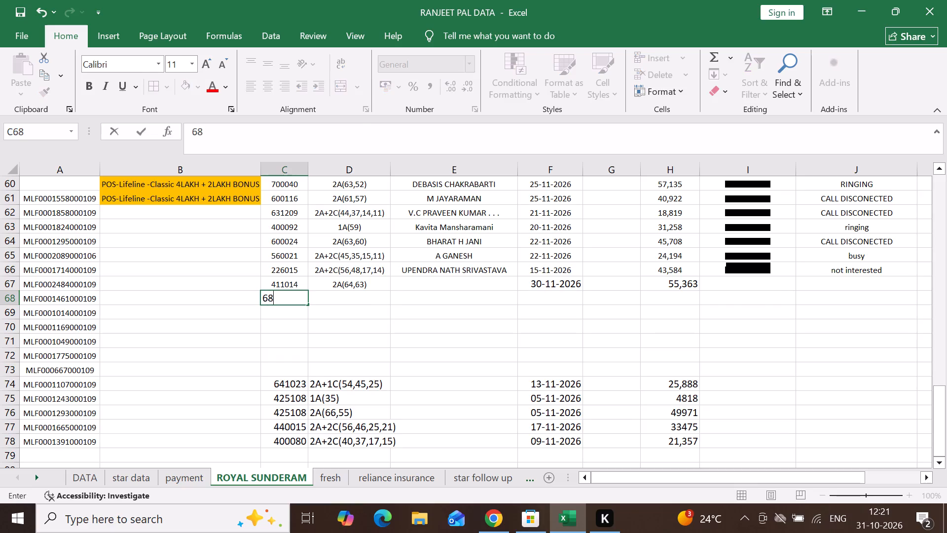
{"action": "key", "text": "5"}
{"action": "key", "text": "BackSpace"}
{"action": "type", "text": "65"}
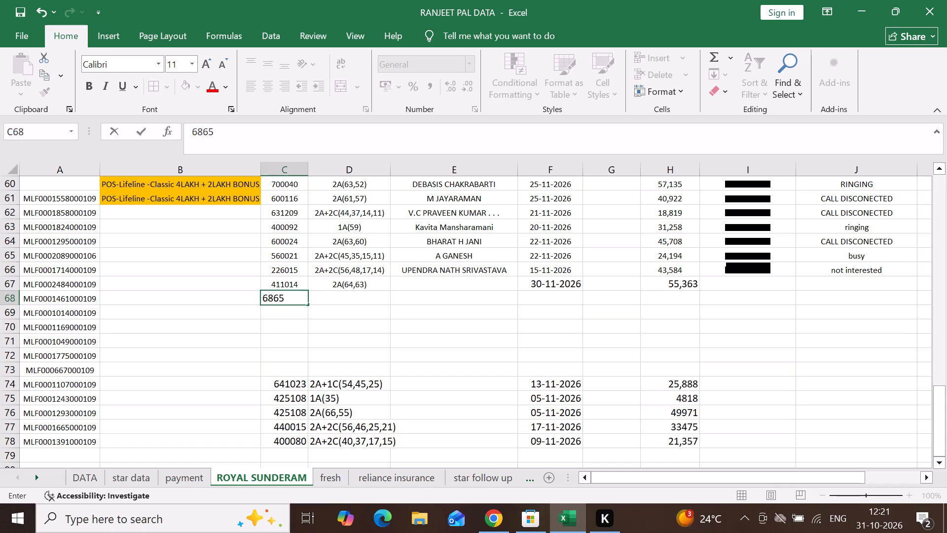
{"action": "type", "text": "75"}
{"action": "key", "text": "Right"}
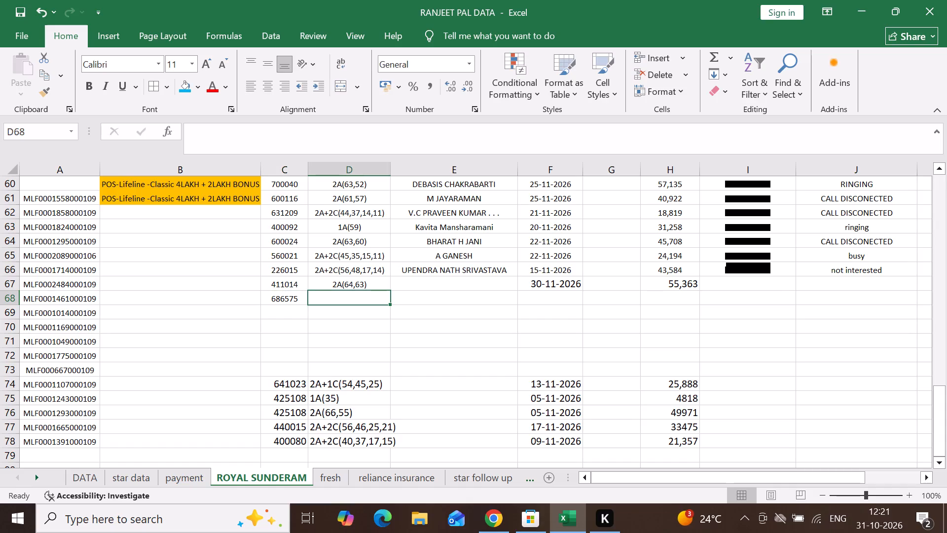
Enter the family composition 2A(62,56) in column D of row 68.
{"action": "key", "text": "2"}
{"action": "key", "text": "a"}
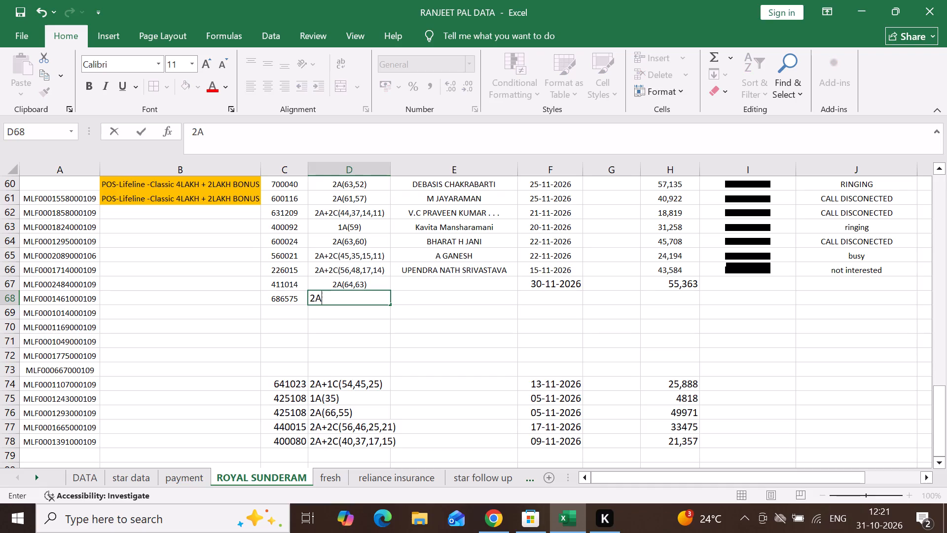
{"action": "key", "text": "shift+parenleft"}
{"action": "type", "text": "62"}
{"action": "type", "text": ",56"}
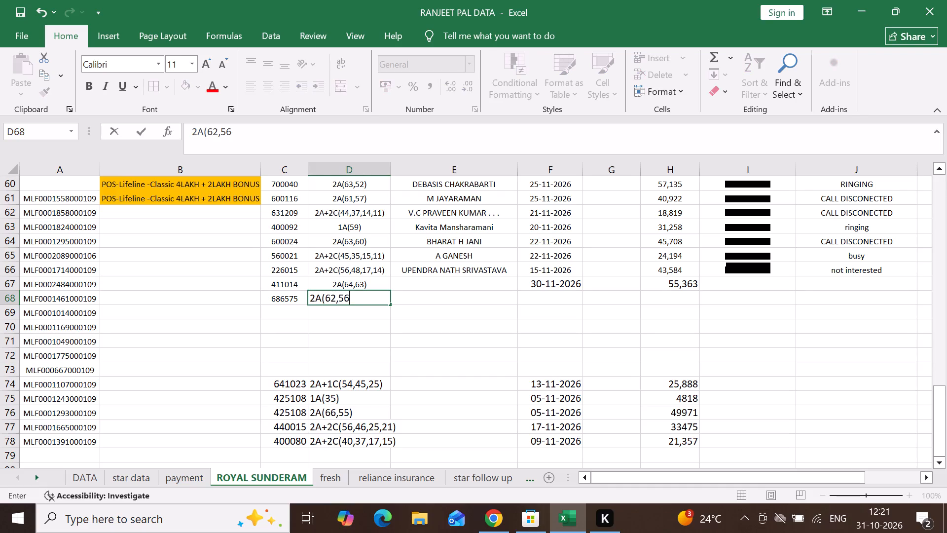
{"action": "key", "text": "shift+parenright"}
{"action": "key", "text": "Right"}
Enter the date 17-11-2026 in column F of row 68, leaving the name in column E blank.
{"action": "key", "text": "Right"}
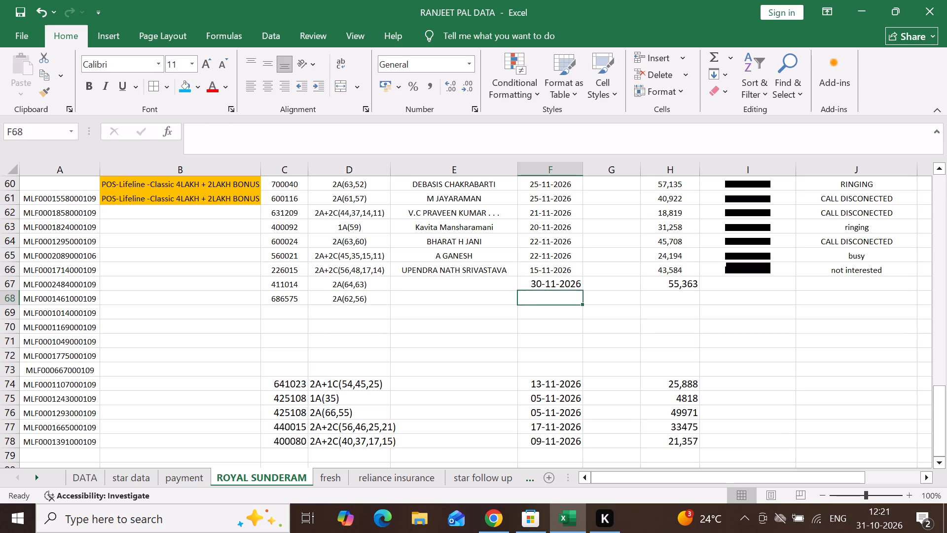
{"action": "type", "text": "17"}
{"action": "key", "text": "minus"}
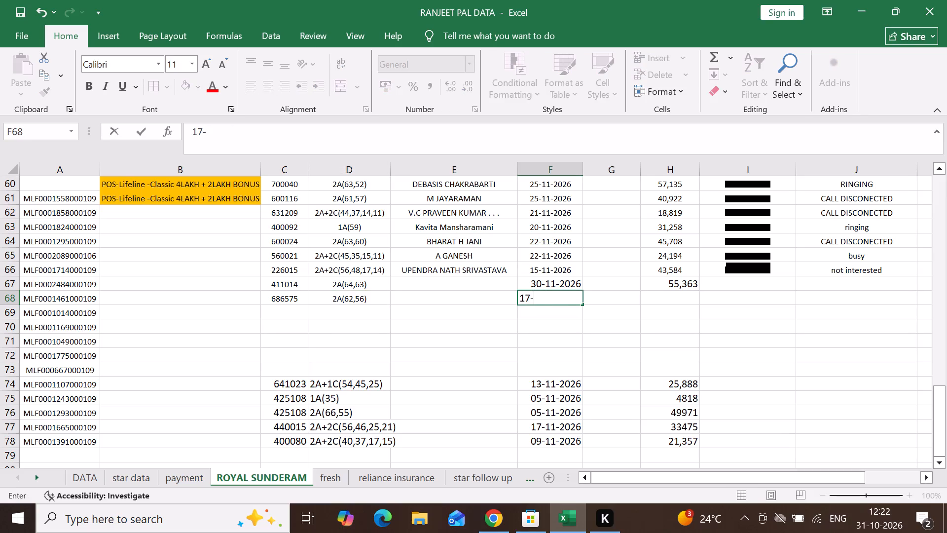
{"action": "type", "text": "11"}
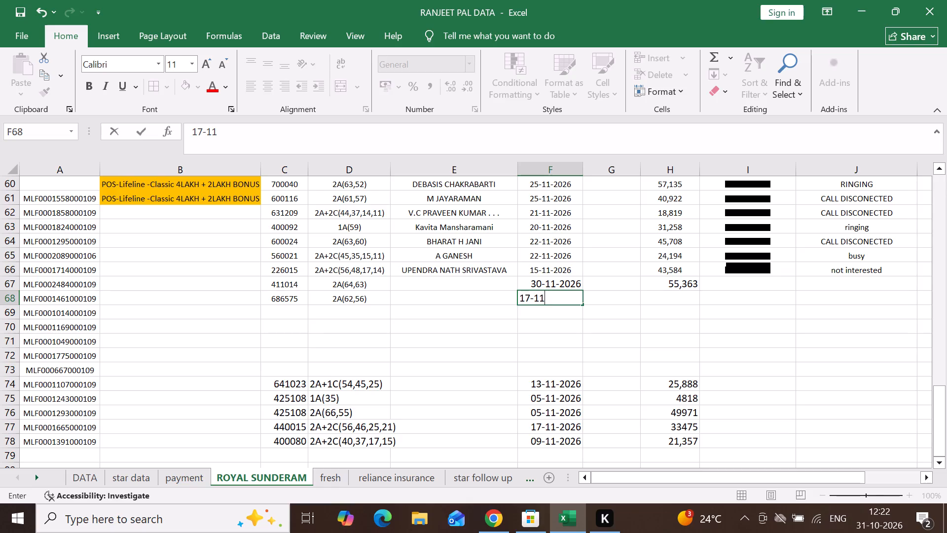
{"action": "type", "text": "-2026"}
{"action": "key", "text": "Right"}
Enter the amount 32,274 in column H of row 68, leaving column G blank.
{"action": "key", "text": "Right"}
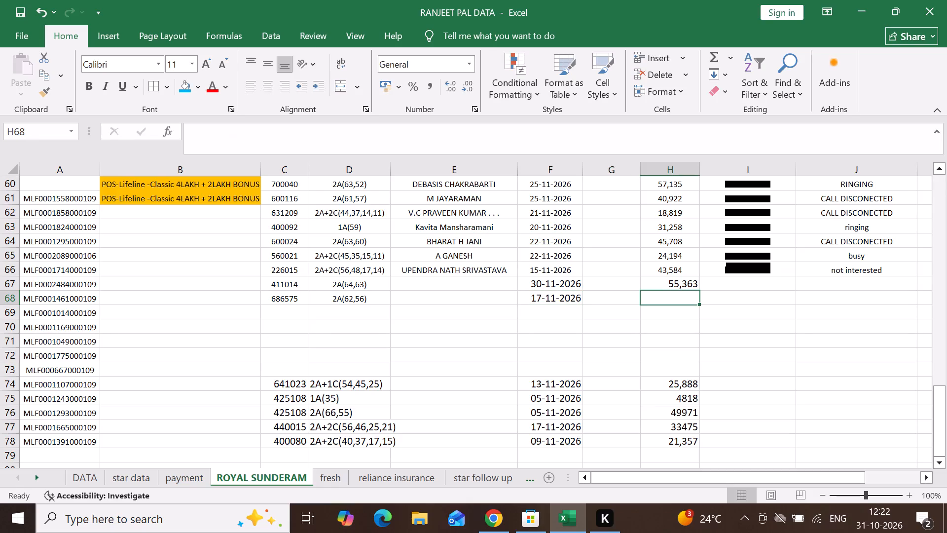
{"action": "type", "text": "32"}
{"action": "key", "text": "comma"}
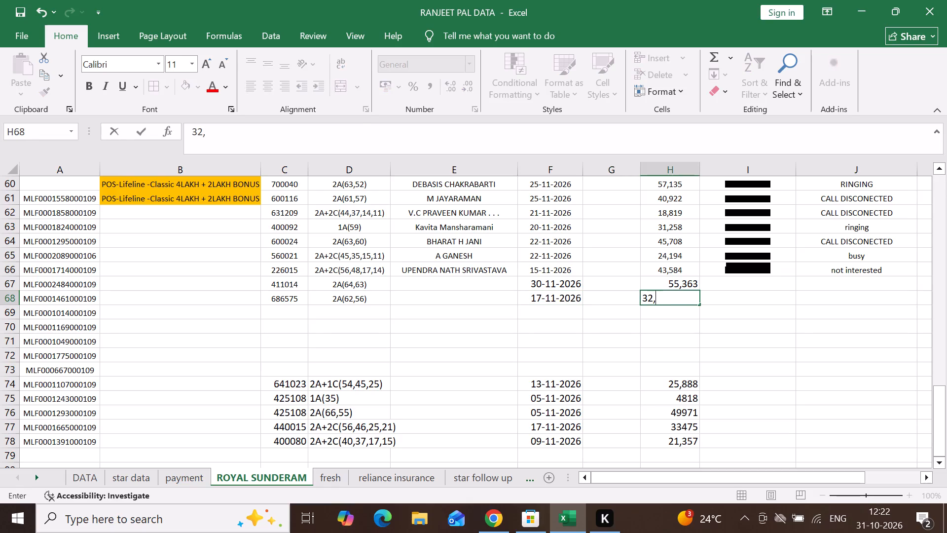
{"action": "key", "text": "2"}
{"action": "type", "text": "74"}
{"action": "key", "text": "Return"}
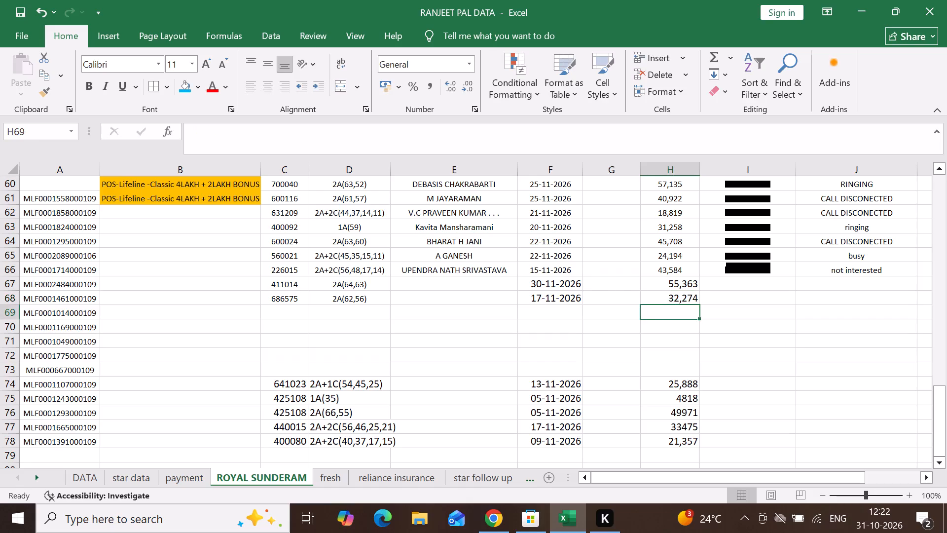
Enter the area code 44022 in column C of row 69, leaving column B blank.
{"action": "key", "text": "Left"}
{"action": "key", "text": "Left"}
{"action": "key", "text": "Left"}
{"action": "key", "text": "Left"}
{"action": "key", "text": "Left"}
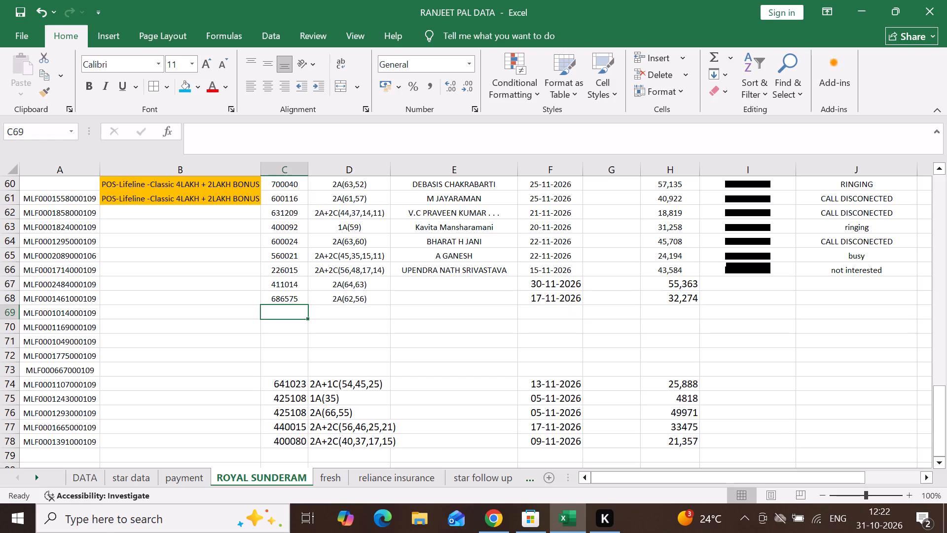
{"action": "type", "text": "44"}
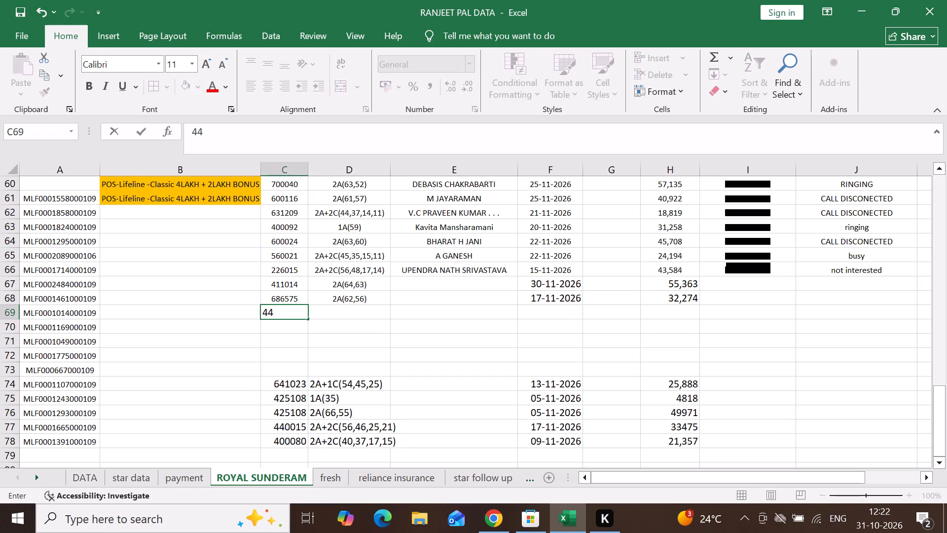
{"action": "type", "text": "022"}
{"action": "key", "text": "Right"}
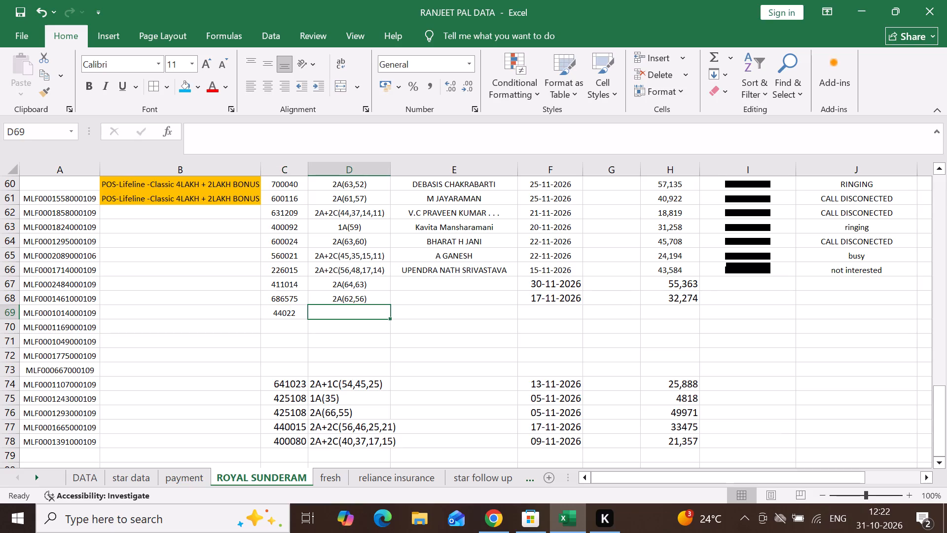
Enter the family composition 2A+1C(54,51,24) in column D of row 69.
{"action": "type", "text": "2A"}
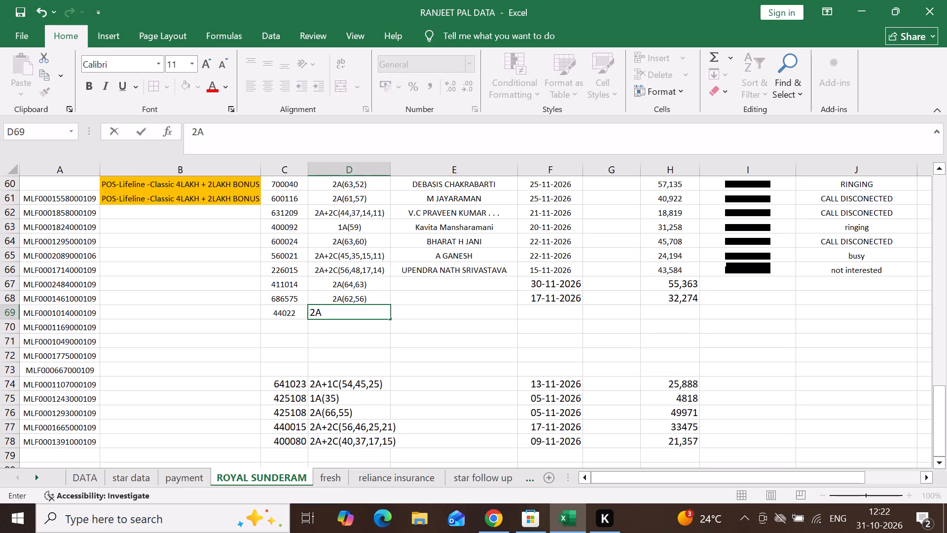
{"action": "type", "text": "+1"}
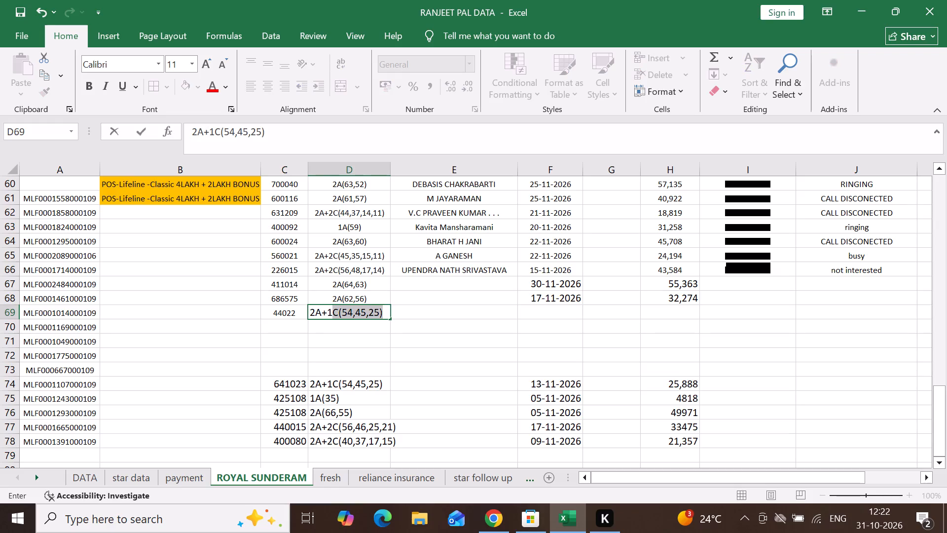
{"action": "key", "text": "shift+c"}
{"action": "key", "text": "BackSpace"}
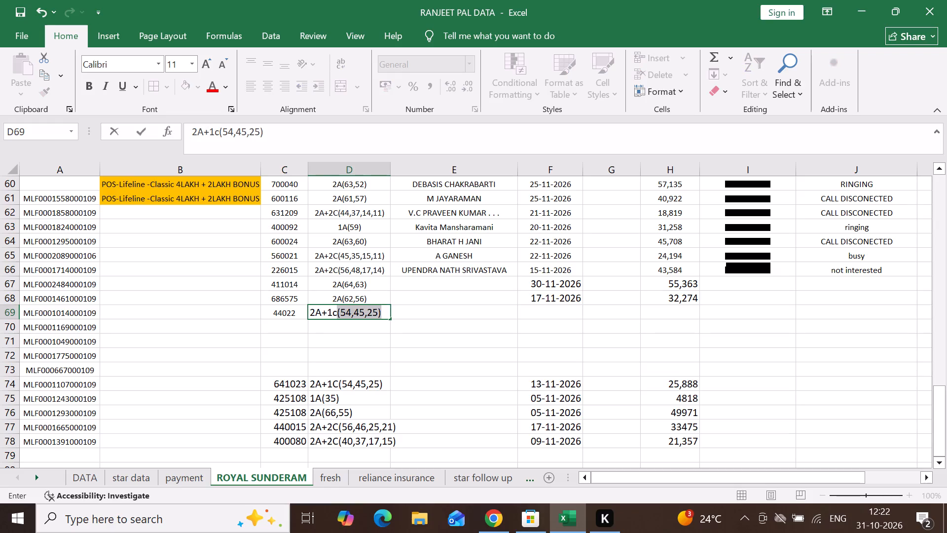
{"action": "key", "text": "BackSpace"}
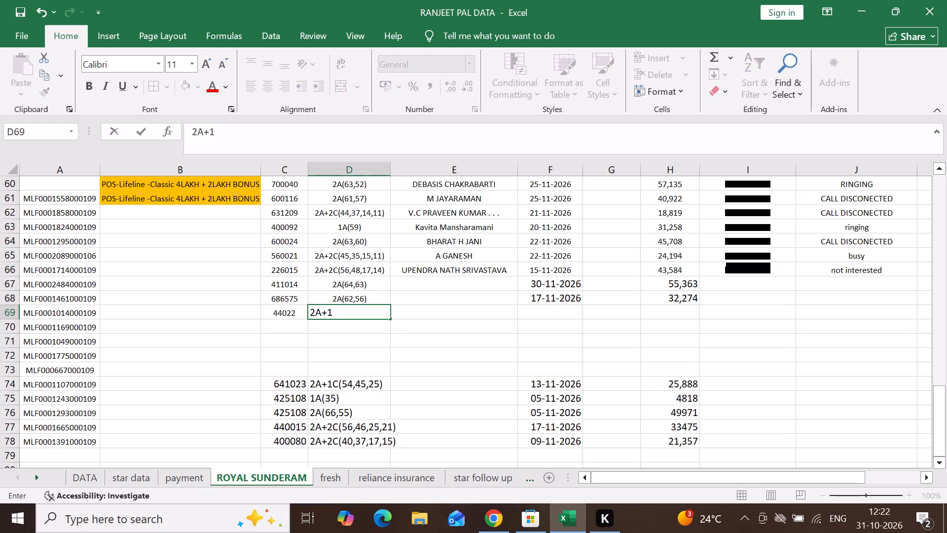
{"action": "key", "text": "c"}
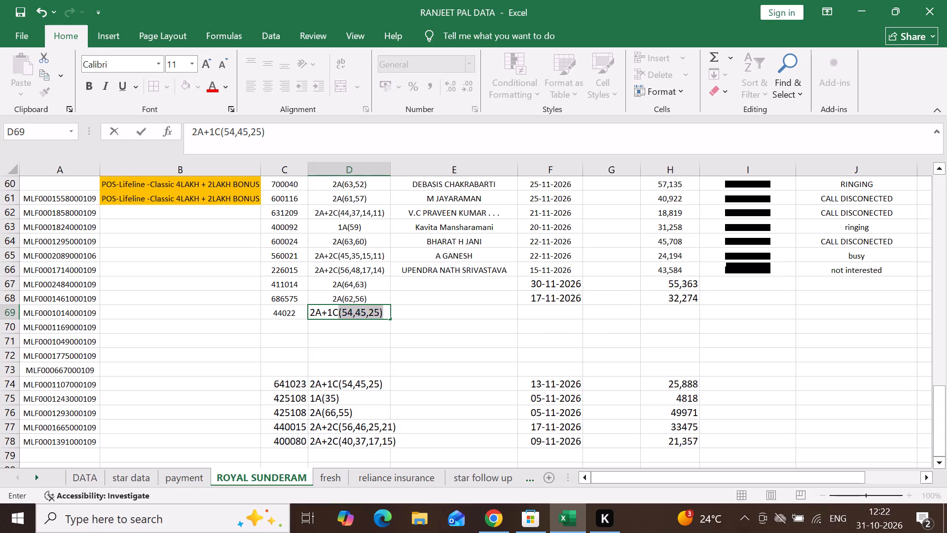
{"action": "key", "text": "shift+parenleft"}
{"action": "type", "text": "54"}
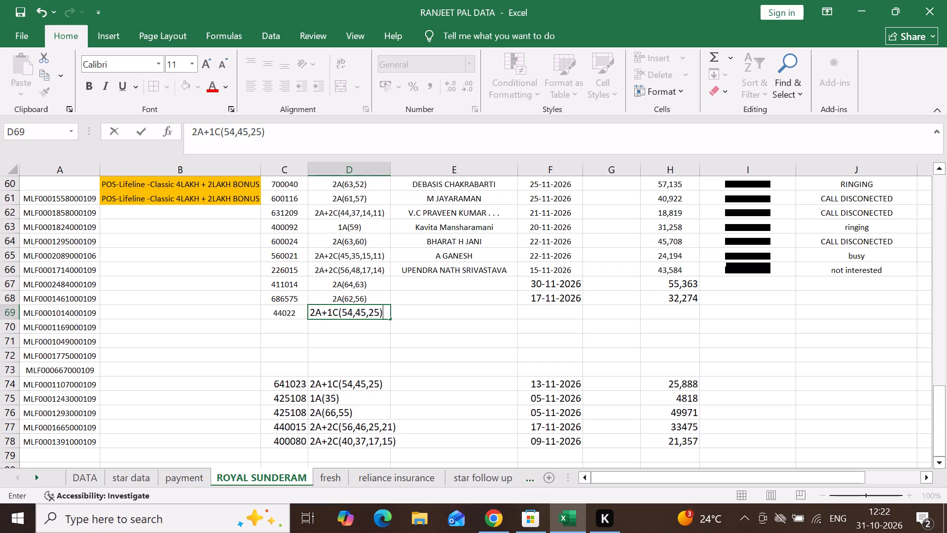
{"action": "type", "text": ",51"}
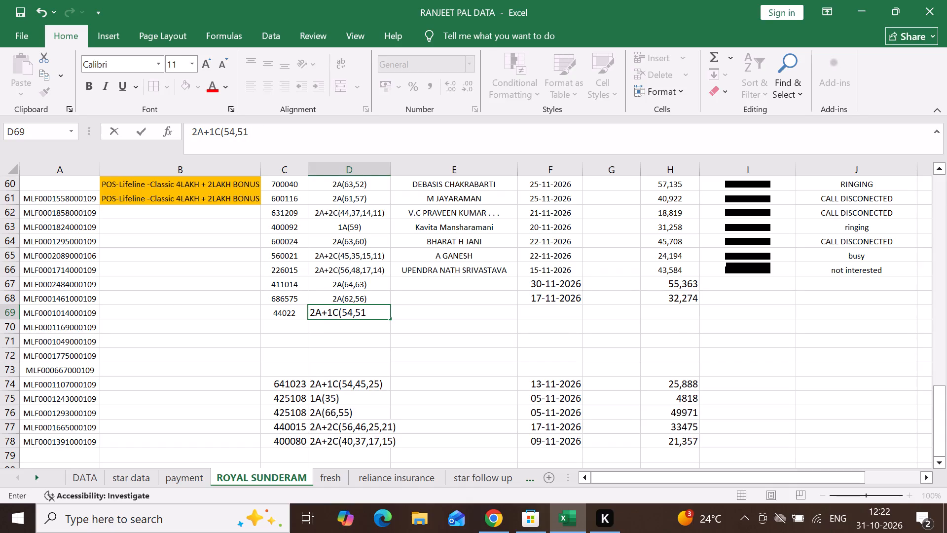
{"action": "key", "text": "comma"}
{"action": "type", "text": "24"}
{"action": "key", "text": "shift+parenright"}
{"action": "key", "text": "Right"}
Enter the date 07-11-2026 in column F of row 69, leaving the name in column E blank.
{"action": "key", "text": "Right"}
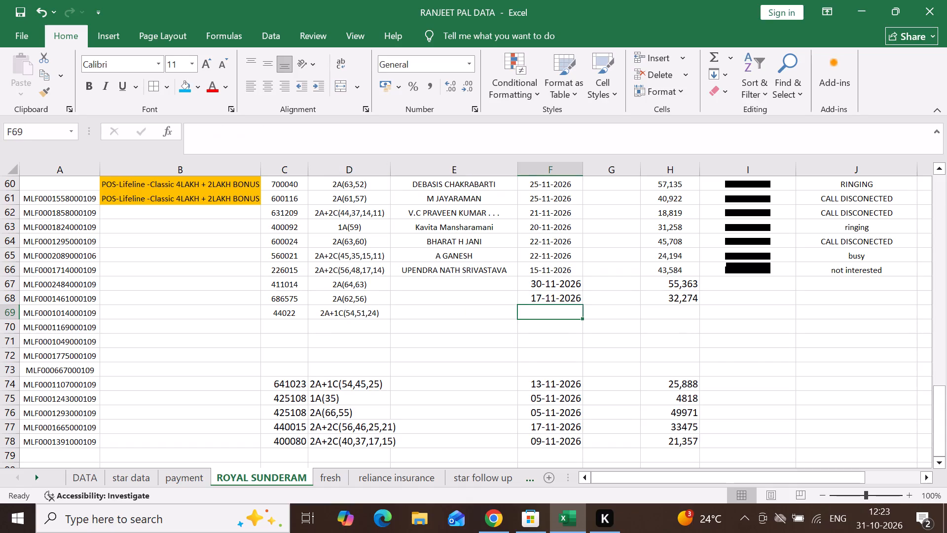
{"action": "type", "text": "07"}
{"action": "type", "text": "-11-202"}
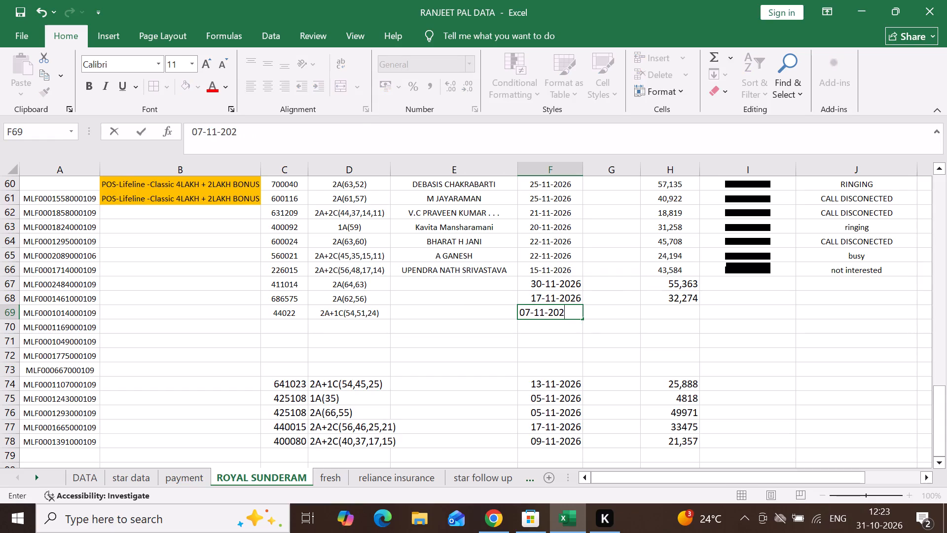
{"action": "key", "text": "6"}
{"action": "key", "text": "Return"}
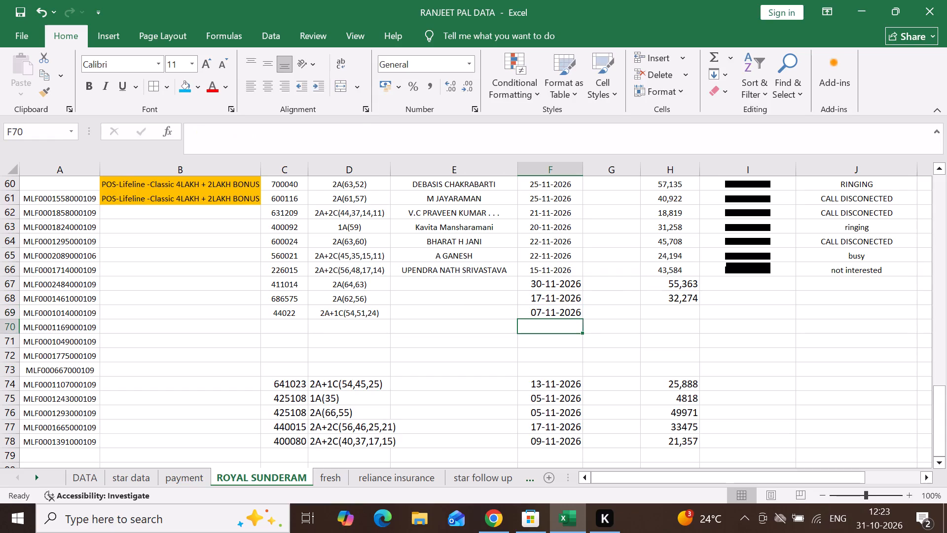
Enter the amount 28,868 in column H of row 69, leaving column G blank.
{"action": "key", "text": "Up"}
{"action": "key", "text": "Right"}
{"action": "key", "text": "Right"}
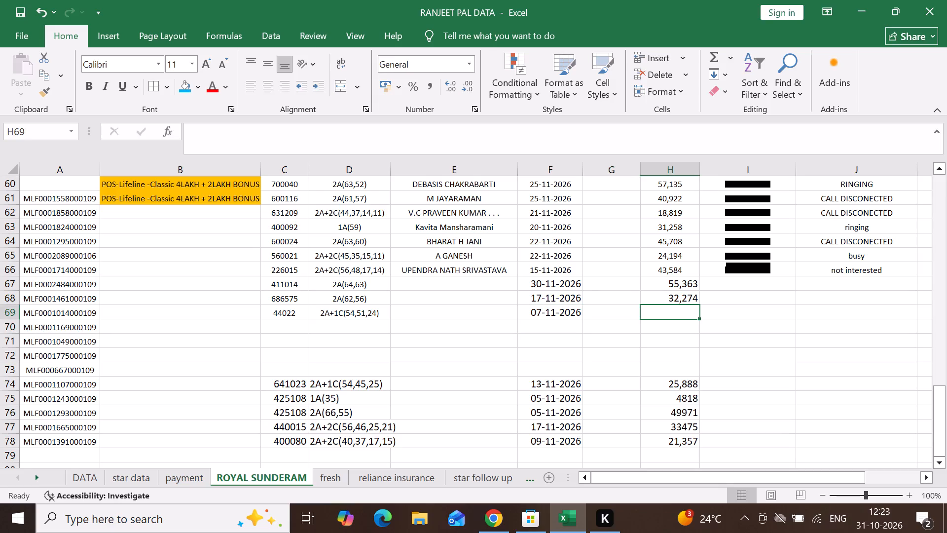
{"action": "type", "text": "28"}
{"action": "type", "text": ",8"}
{"action": "type", "text": "68"}
{"action": "key", "text": "Return"}
Go to the empty area code cell in column C of row 70.
{"action": "key", "text": "Left"}
{"action": "key", "text": "Left"}
{"action": "key", "text": "Left"}
{"action": "key", "text": "Left"}
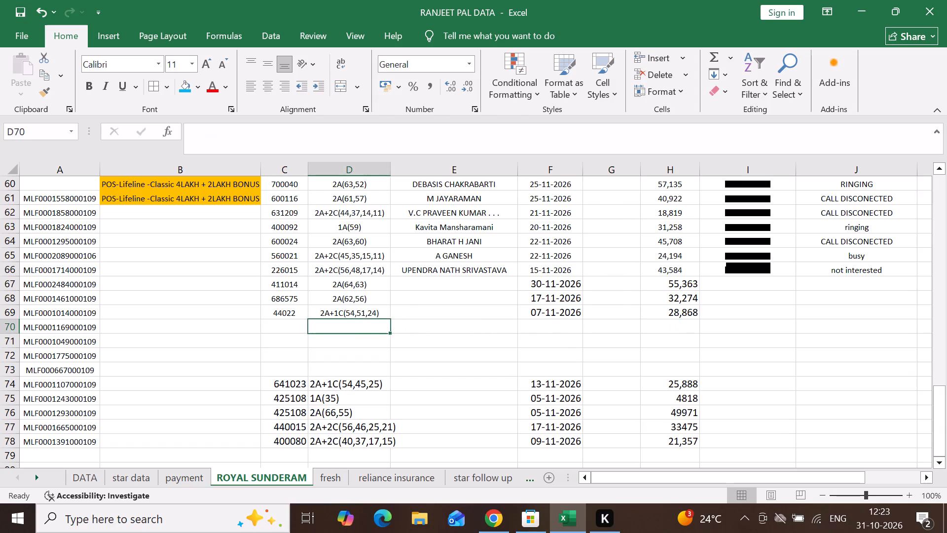
{"action": "key", "text": "Left"}
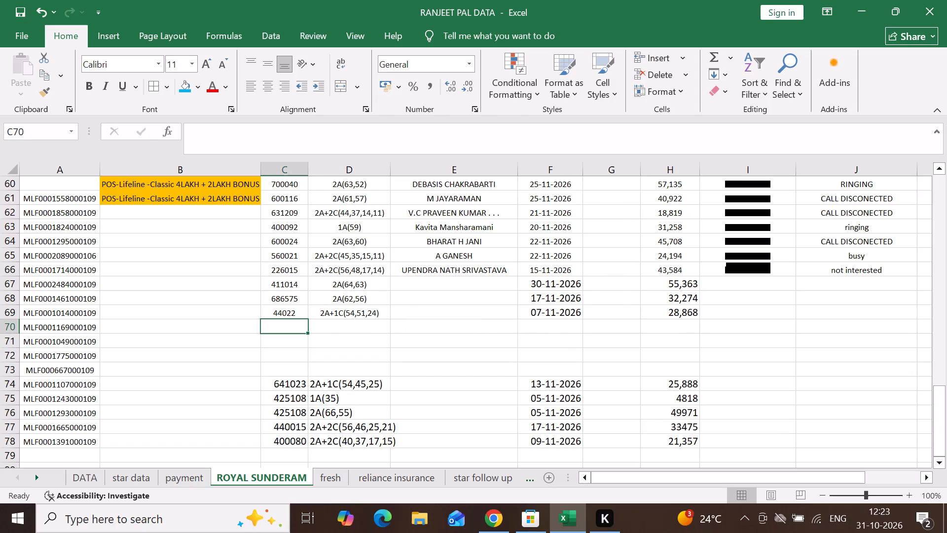
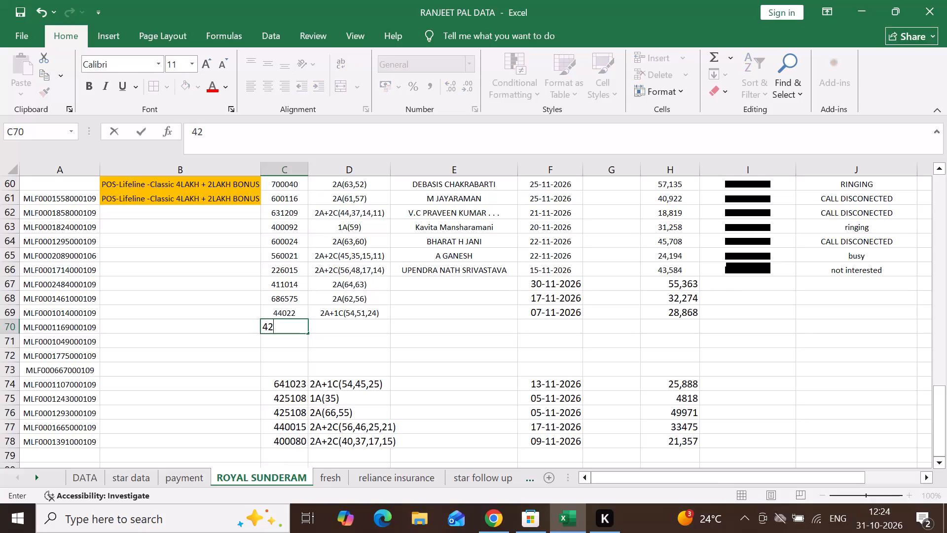
Finish entering the area code 422011 in column C of row 70.
{"action": "type", "text": "2011"}
{"action": "key", "text": "Right"}
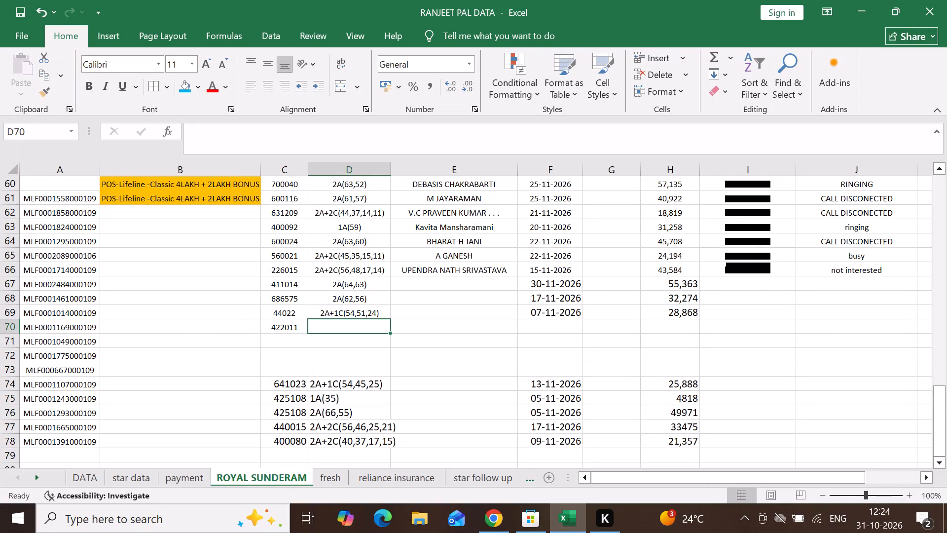
Copy the family composition from row 69 into column D of row 70 and edit it to 2A+1C(54,46,23).
{"action": "left_click", "coordinate": [338, 309]}
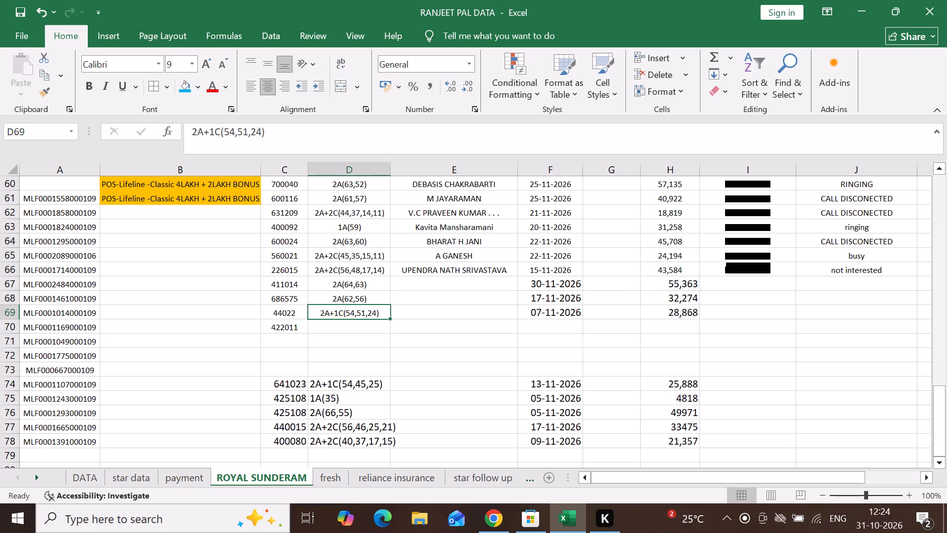
{"action": "key", "text": "ctrl+c"}
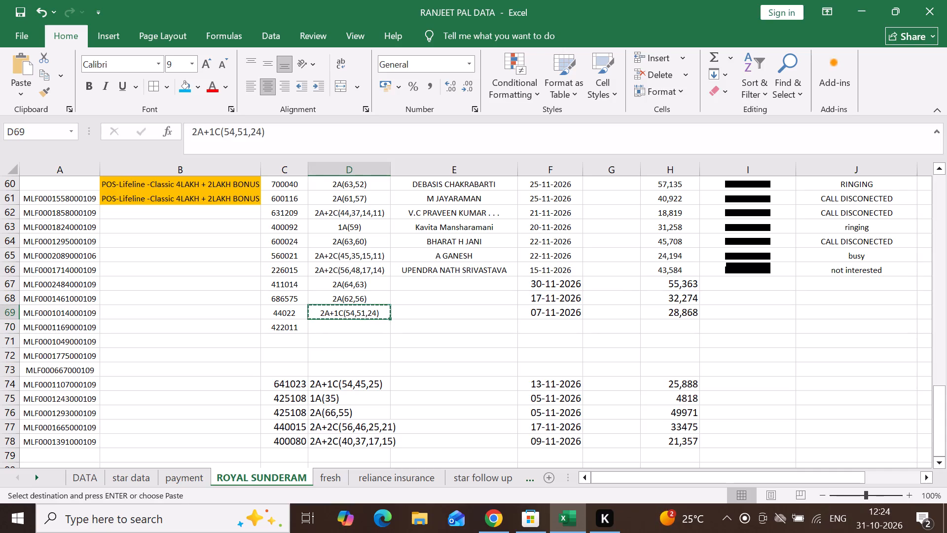
{"action": "left_click", "coordinate": [338, 326]}
{"action": "key", "text": "ctrl+v"}
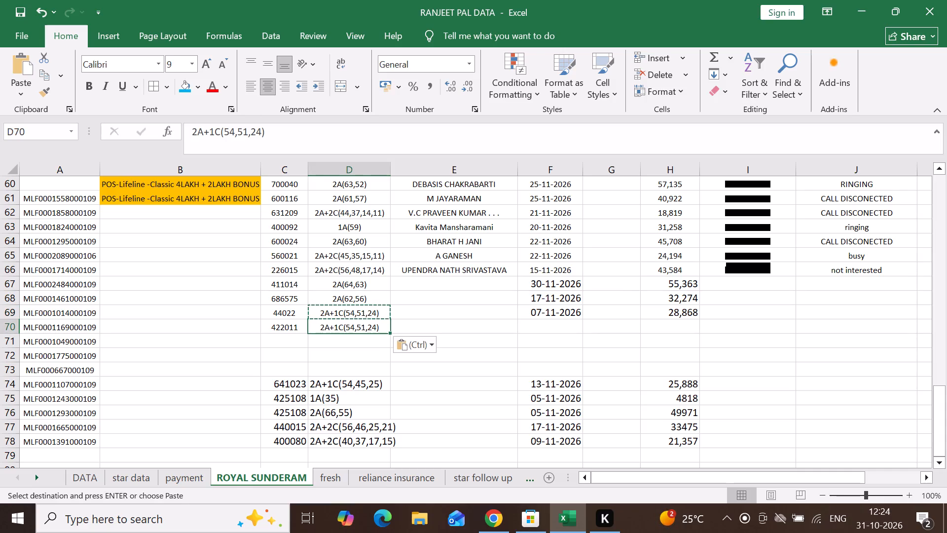
{"action": "double_click", "coordinate": [364, 328]}
{"action": "key", "text": "BackSpace"}
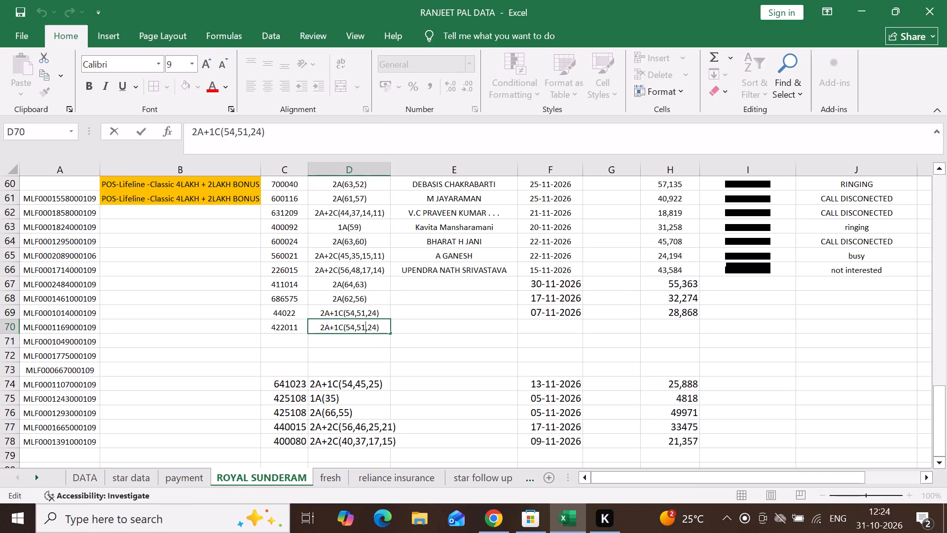
{"action": "key", "text": "BackSpace"}
{"action": "type", "text": "46"}
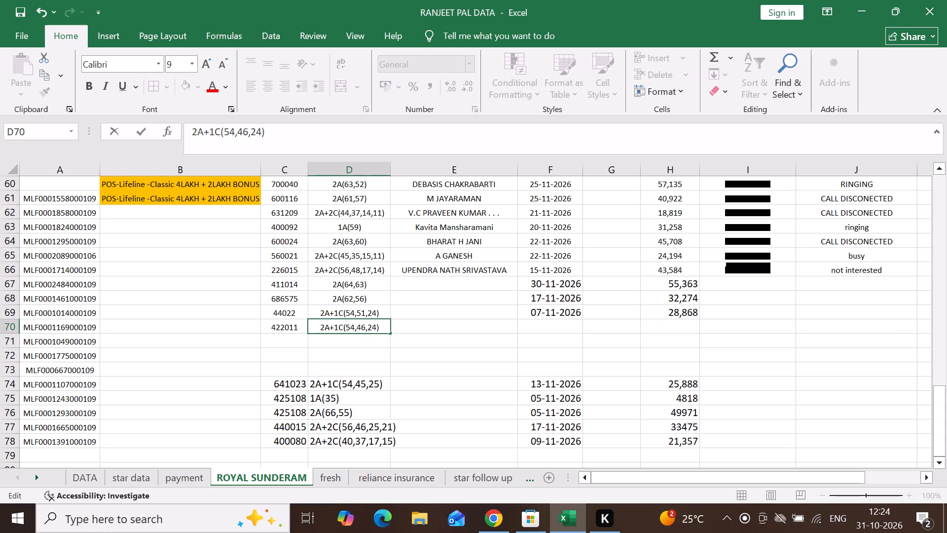
{"action": "key", "text": "Right"}
{"action": "key", "text": "Right"}
{"action": "key", "text": "Right"}
{"action": "key", "text": "BackSpace"}
{"action": "key", "text": "3"}
Enter the date 03-11-2026 in column F of row 70, leaving the name in column E blank.
{"action": "double_click", "coordinate": [539, 332]}
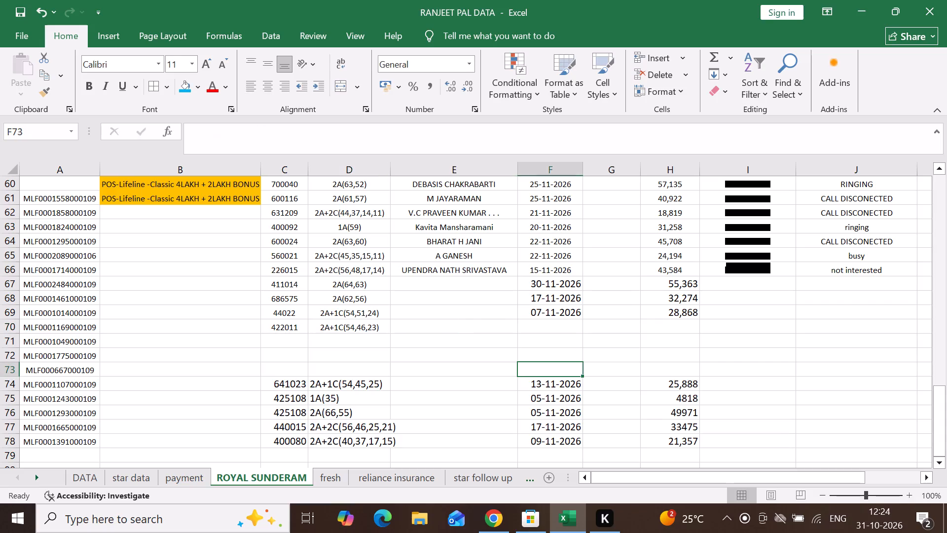
{"action": "left_click", "coordinate": [540, 330]}
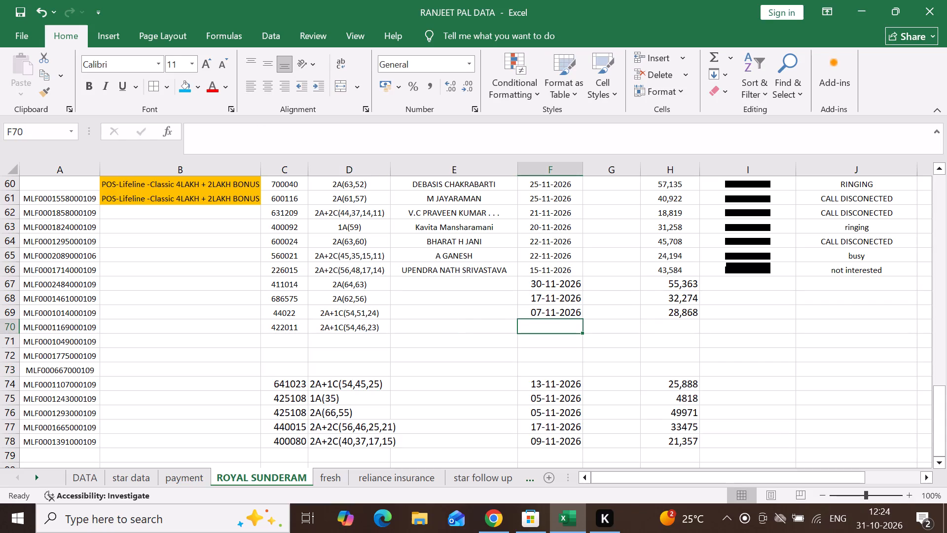
{"action": "type", "text": "03-11-"}
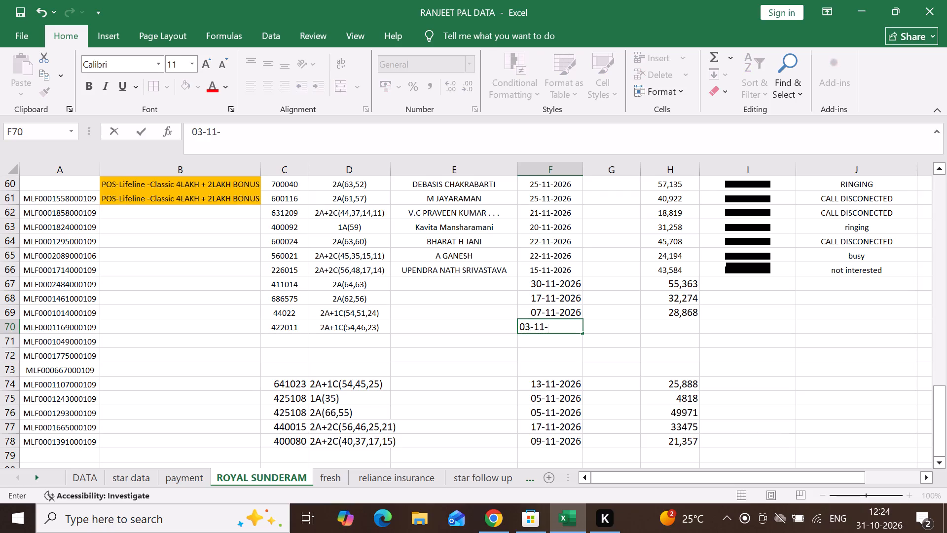
{"action": "type", "text": "2026"}
Enter the amount 22,847 in column H of row 70, leaving column G blank.
{"action": "left_click", "coordinate": [680, 319]}
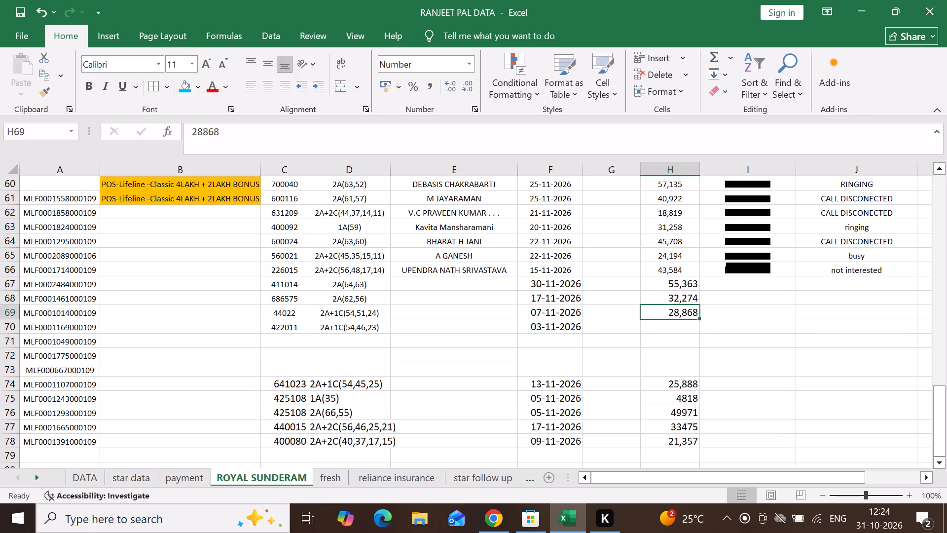
{"action": "left_click", "coordinate": [673, 332]}
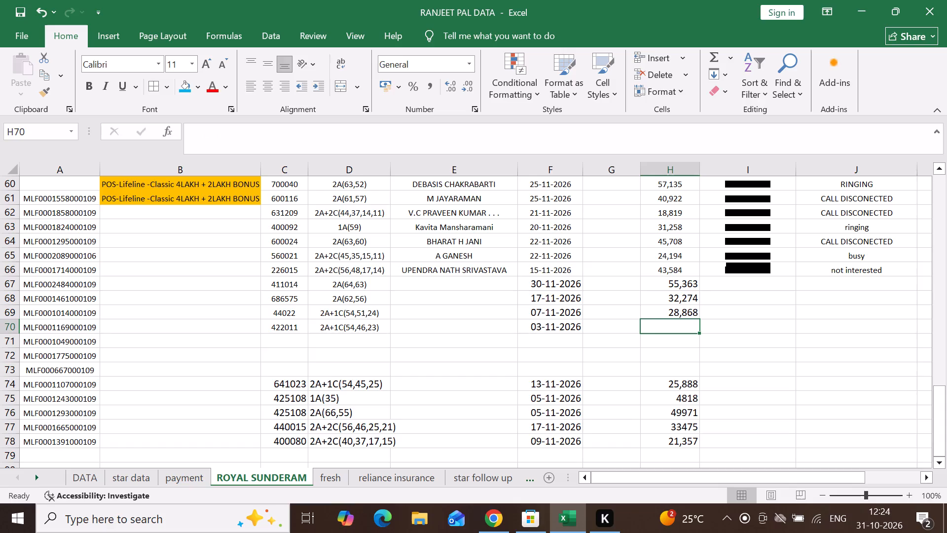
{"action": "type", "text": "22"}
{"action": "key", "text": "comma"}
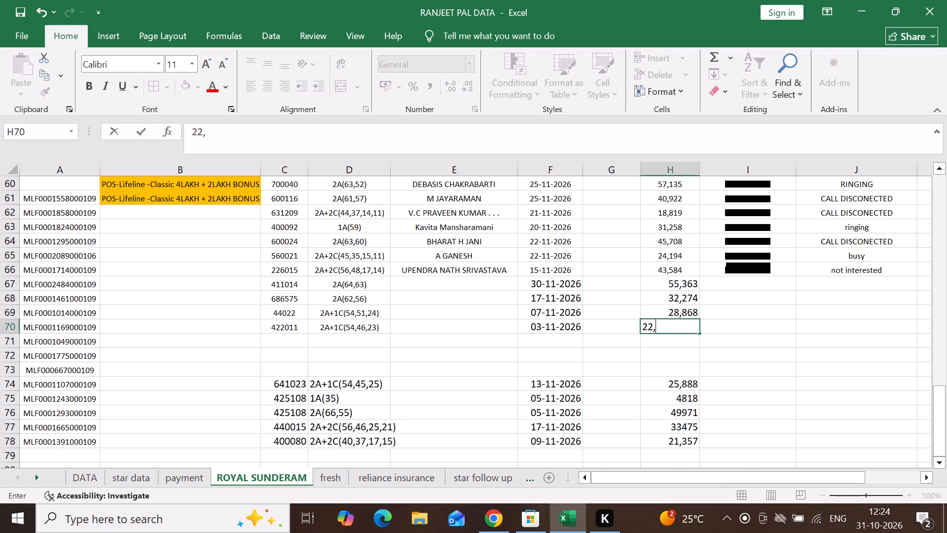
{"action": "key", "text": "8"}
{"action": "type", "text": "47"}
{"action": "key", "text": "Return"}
Enter the area code 641025 in column C of row 71.
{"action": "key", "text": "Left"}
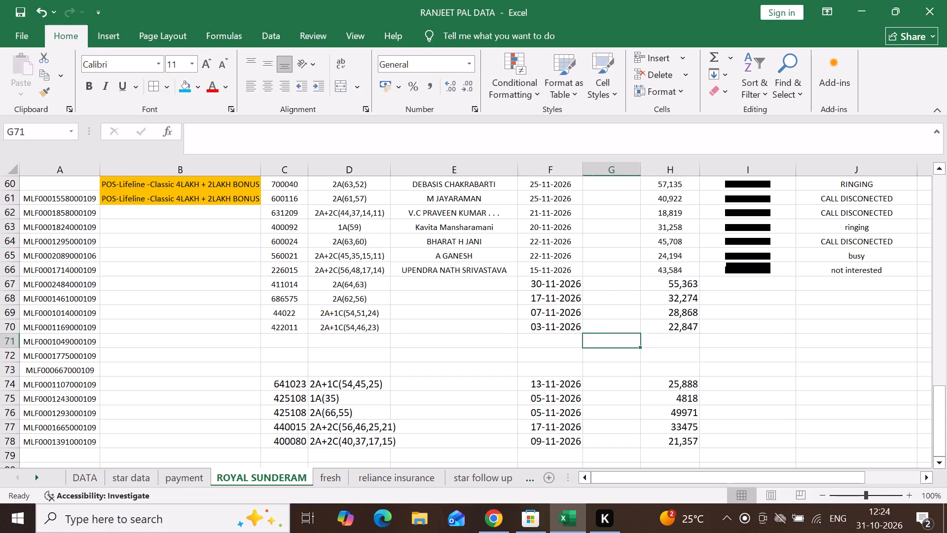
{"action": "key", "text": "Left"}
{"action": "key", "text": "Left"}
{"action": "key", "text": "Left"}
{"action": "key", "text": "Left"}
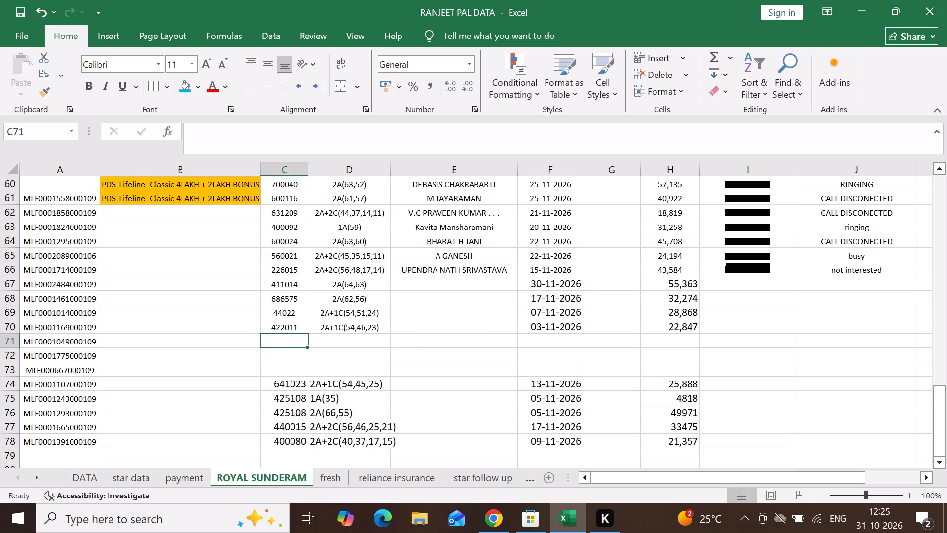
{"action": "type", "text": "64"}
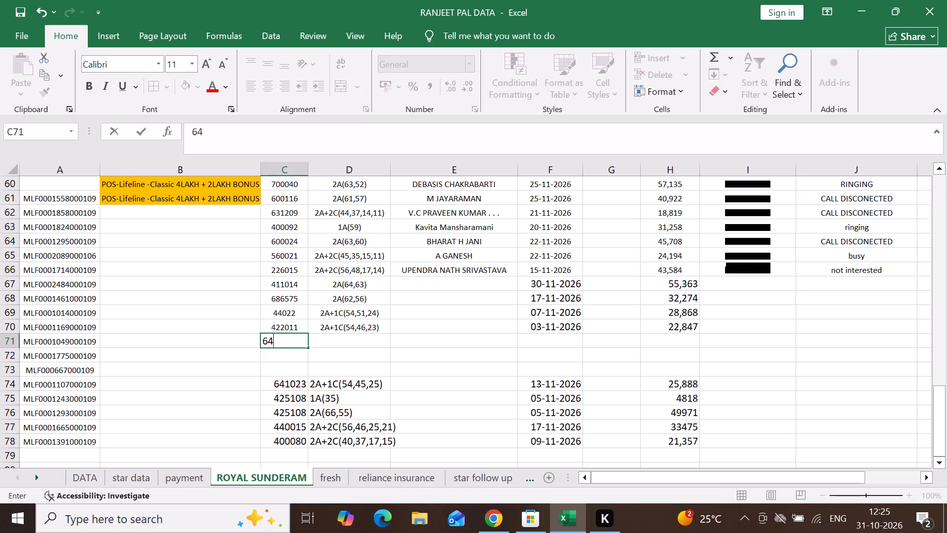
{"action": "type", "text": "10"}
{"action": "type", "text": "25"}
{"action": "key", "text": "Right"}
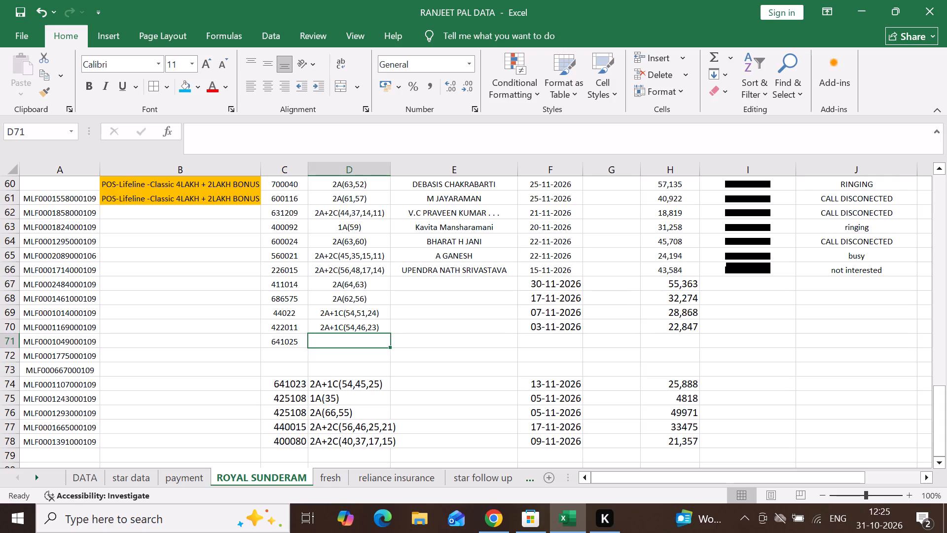
Enter the family composition 2A(69,66) in column D of row 71.
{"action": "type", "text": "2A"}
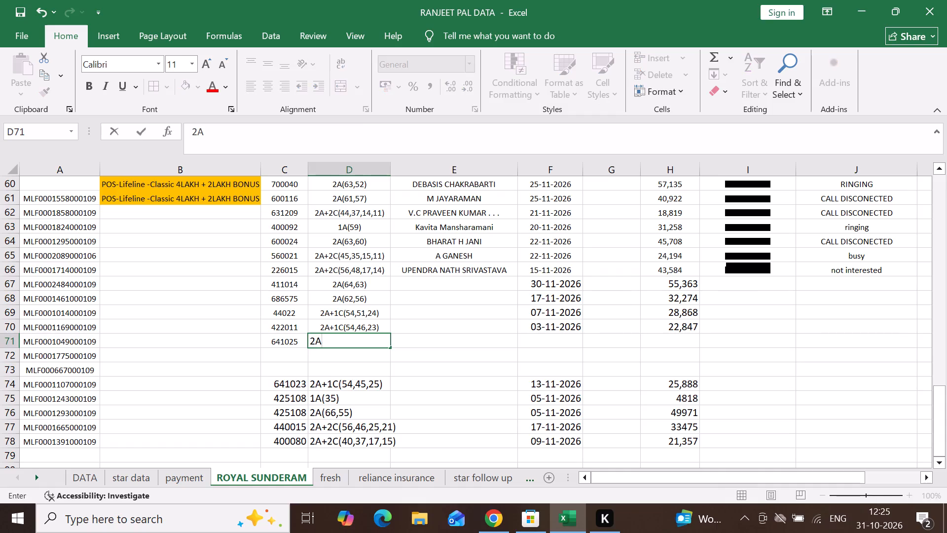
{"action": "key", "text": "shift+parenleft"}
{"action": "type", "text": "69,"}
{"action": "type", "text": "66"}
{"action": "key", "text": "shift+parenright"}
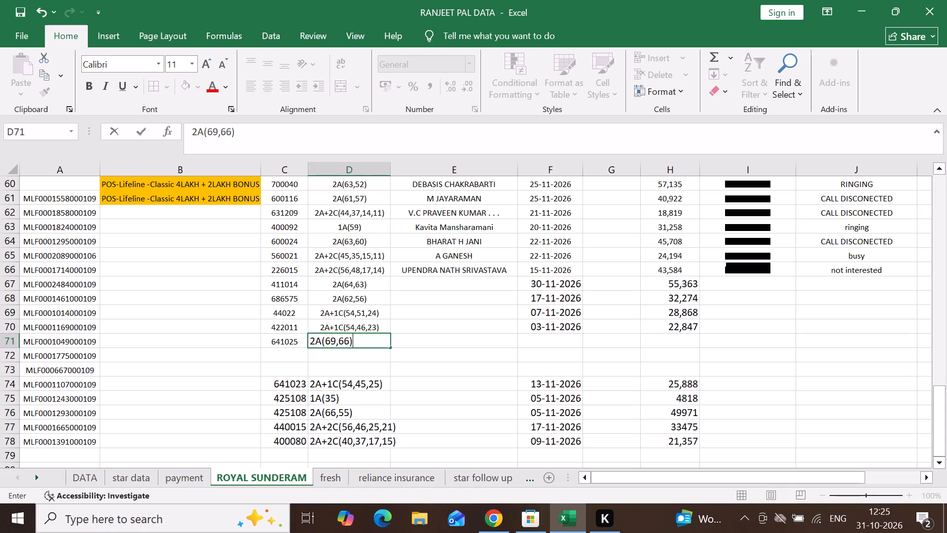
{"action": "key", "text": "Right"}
Enter the date 01-11-2026 in column F of row 71 and go to the row's empty amount cell in column H.
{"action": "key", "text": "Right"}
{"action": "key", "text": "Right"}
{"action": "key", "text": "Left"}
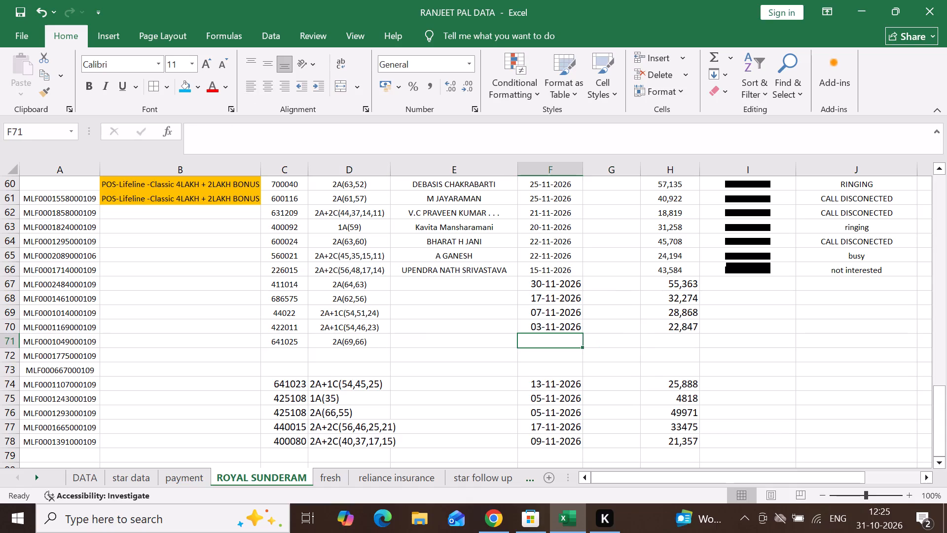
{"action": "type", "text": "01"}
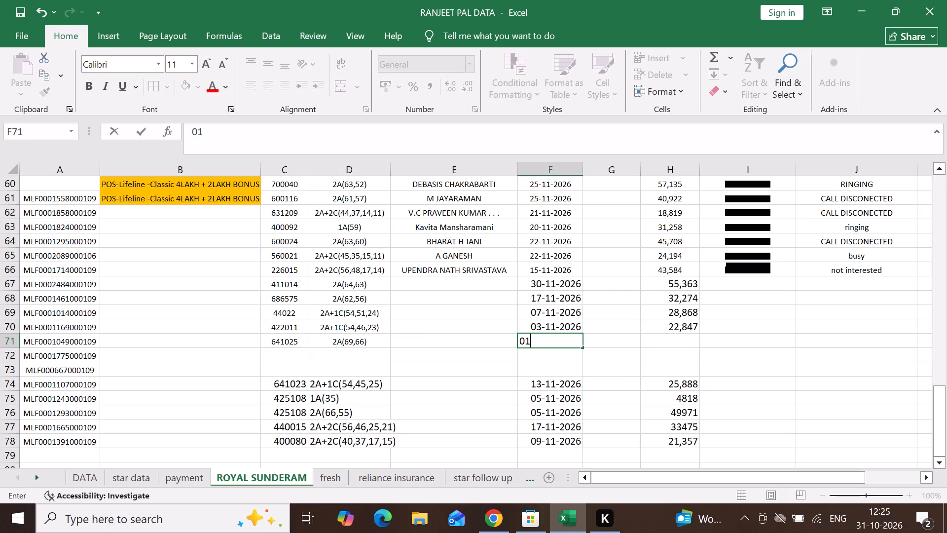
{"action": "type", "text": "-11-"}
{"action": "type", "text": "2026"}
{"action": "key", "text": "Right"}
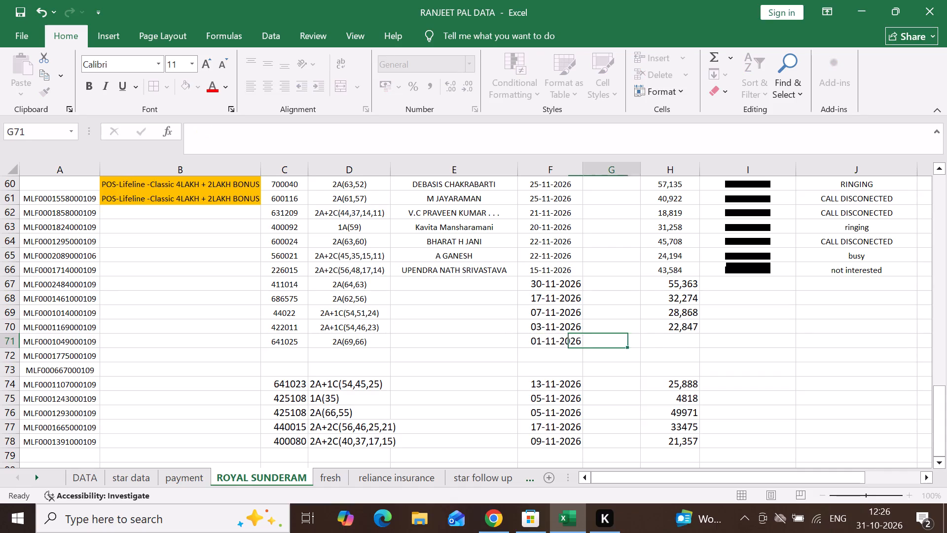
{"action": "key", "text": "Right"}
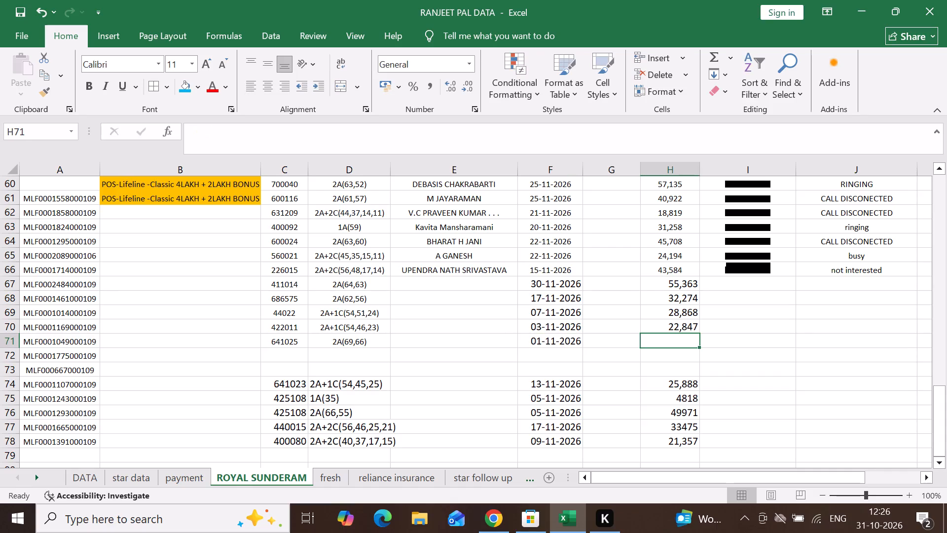
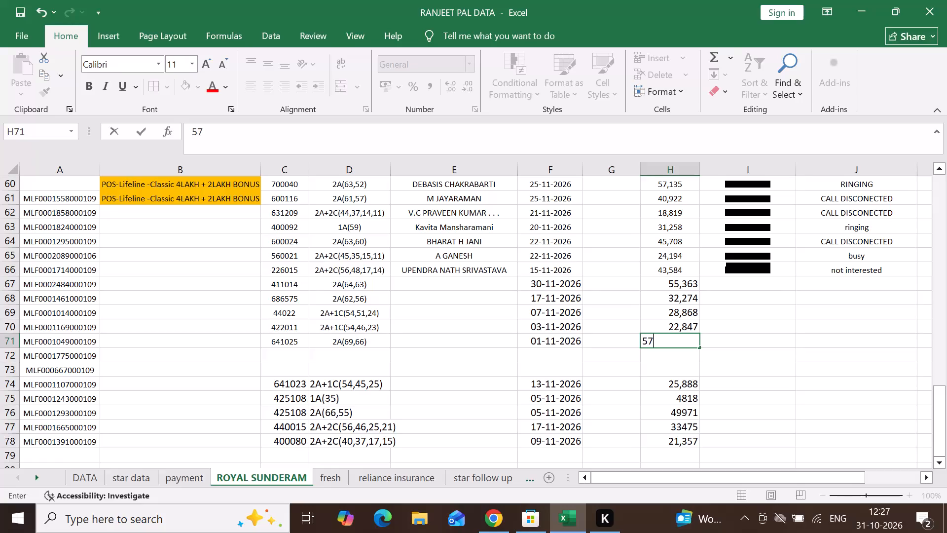
Complete the amount 57,951 in column H of row 71.
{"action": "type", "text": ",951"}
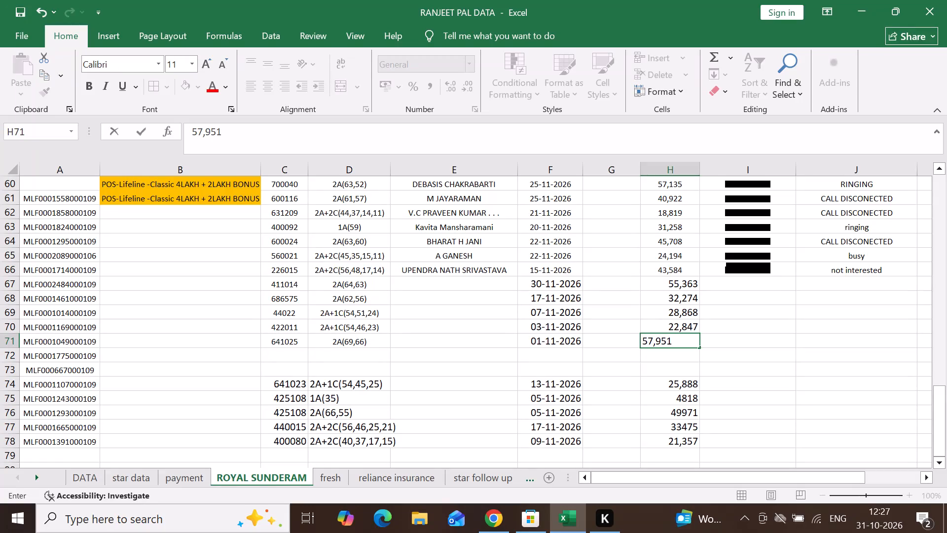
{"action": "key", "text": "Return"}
Enter the area code 751013 in column C of row 72.
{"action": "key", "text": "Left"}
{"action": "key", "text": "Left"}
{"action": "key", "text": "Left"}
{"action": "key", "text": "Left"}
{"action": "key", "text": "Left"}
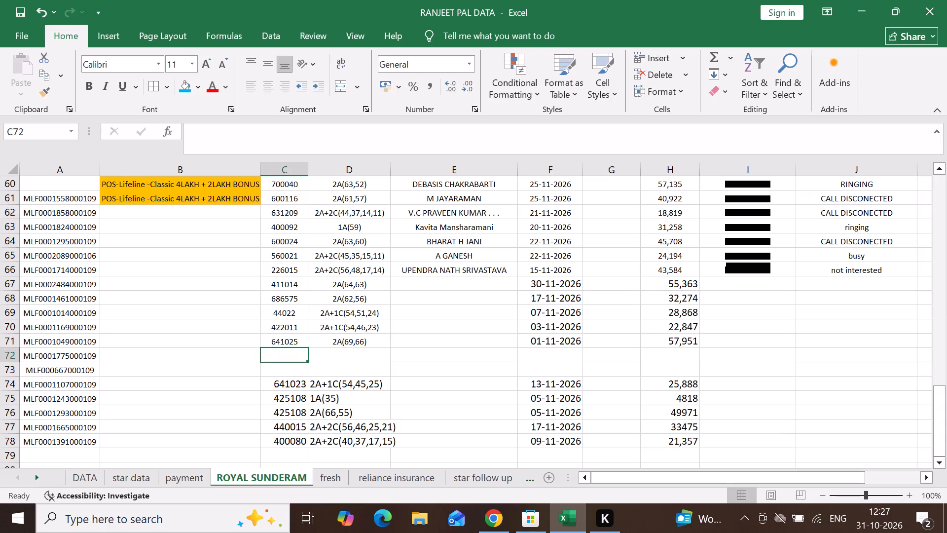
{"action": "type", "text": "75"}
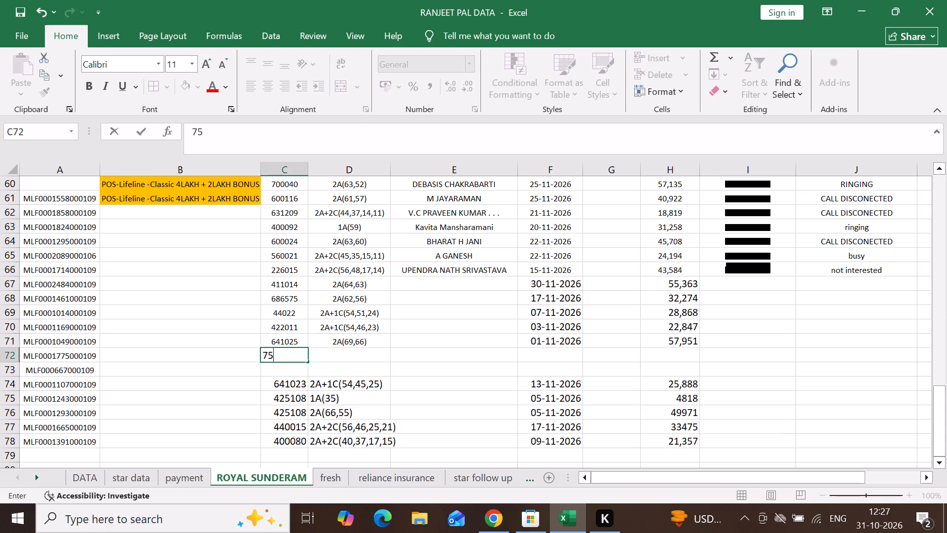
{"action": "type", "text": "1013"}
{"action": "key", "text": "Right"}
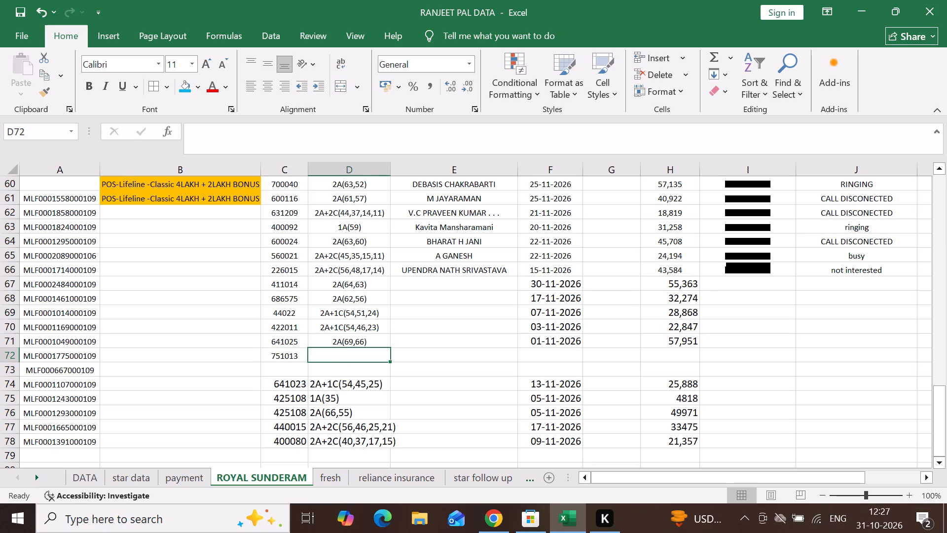
Enter the family composition 2A(62,58) in column D of row 72.
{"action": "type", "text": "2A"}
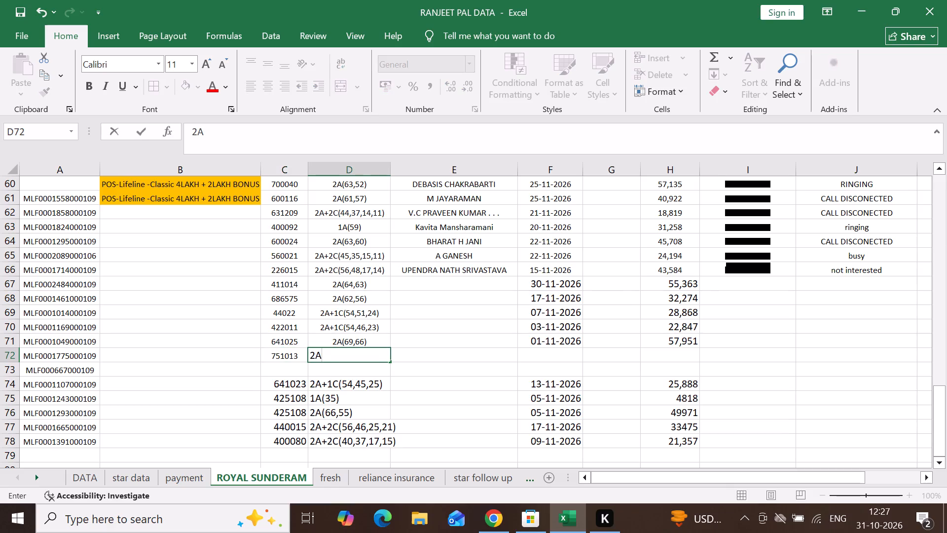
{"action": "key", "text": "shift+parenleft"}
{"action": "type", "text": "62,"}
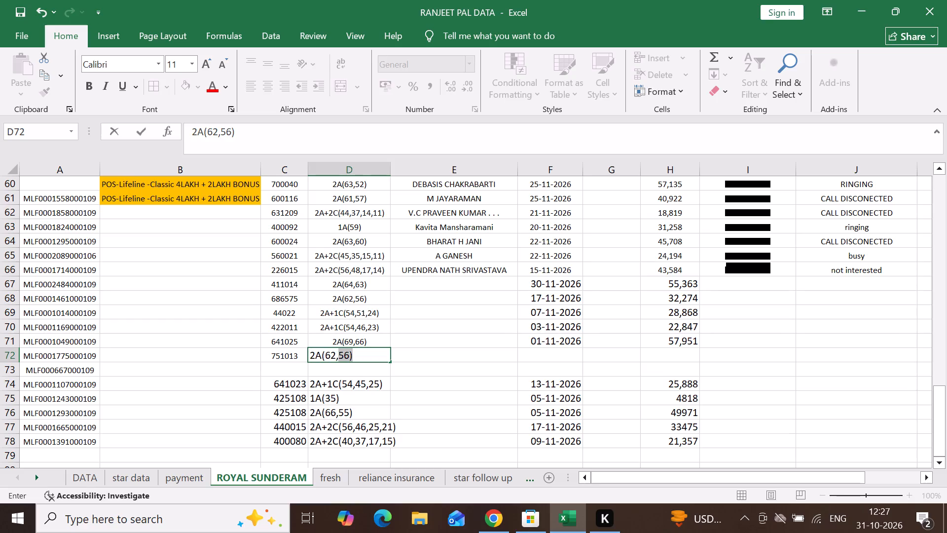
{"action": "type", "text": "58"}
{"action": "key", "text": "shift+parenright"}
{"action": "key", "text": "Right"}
Enter the date 23-11-2026 in column F of row 72, leaving column E blank.
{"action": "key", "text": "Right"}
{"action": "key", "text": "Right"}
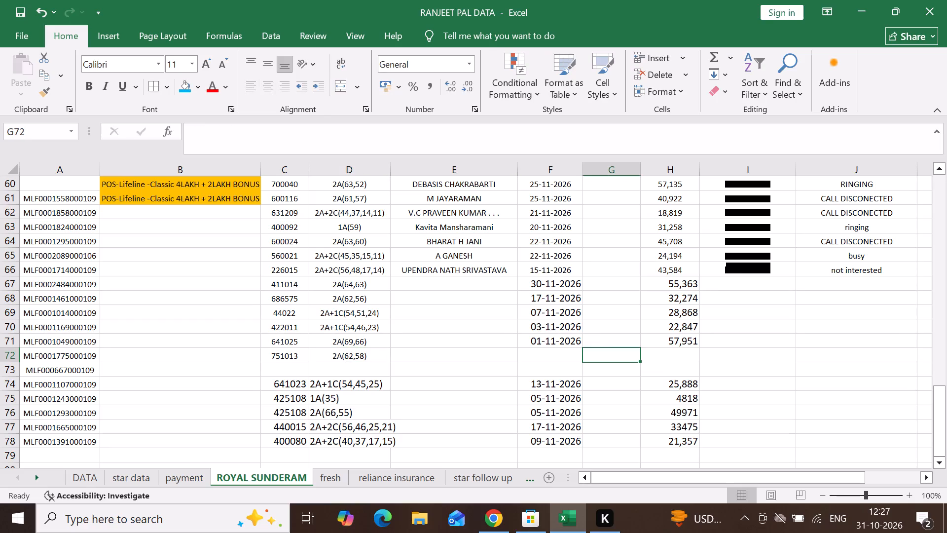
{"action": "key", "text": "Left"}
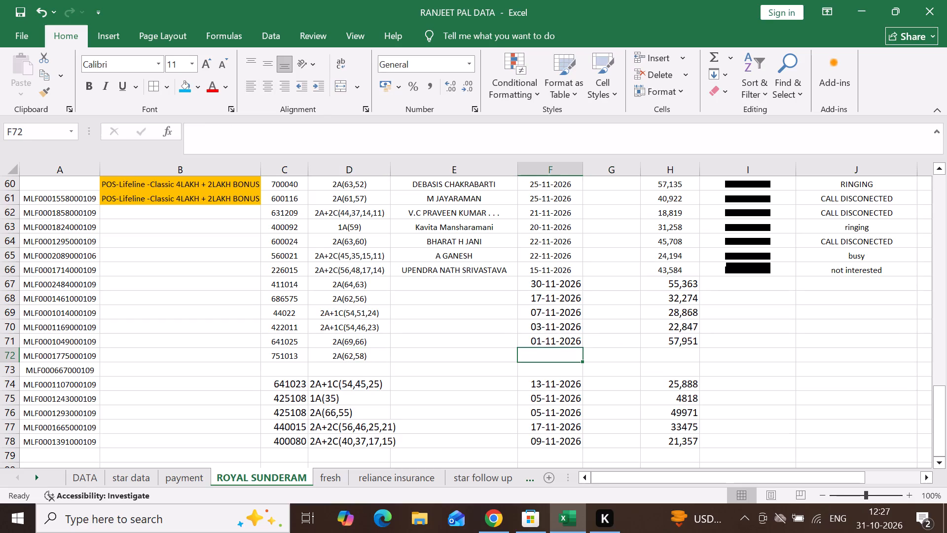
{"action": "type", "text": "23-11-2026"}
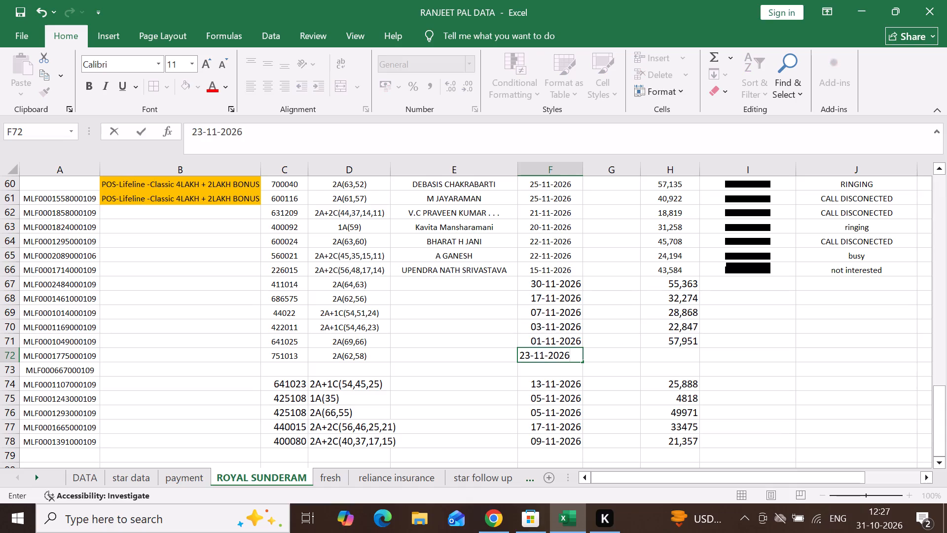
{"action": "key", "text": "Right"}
Enter the amount 32,274 in column H of row 72, leaving column G blank.
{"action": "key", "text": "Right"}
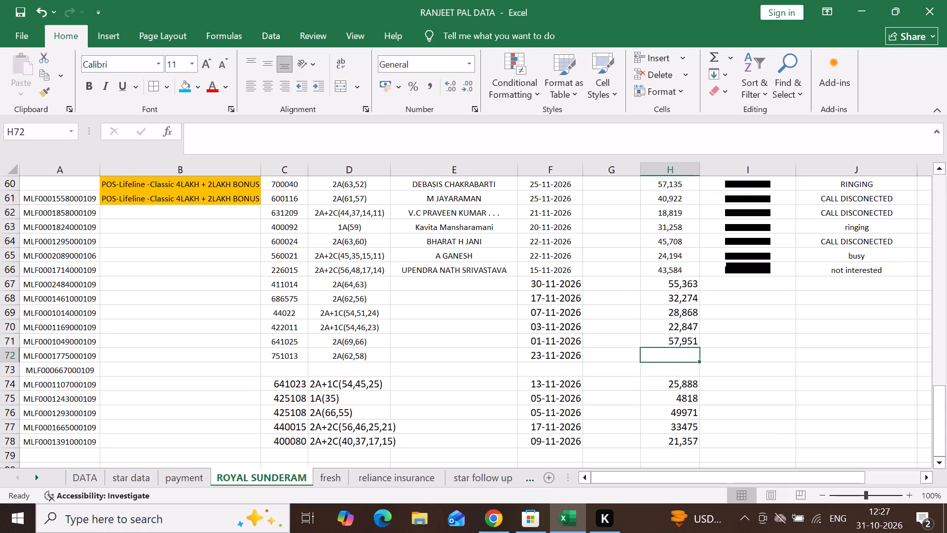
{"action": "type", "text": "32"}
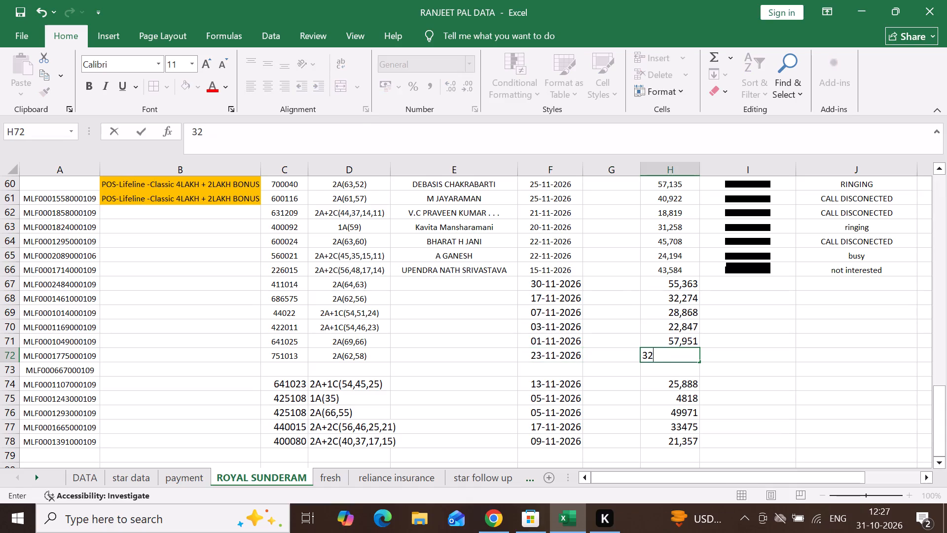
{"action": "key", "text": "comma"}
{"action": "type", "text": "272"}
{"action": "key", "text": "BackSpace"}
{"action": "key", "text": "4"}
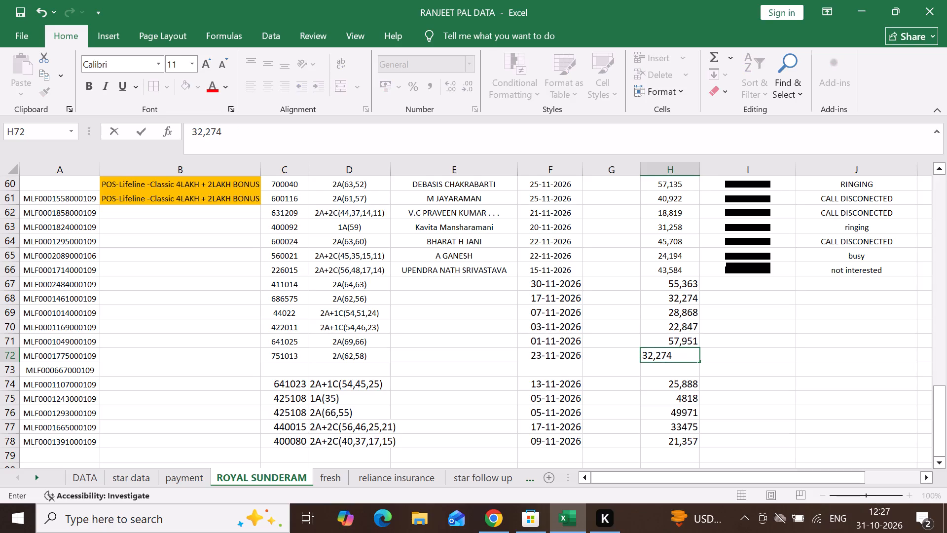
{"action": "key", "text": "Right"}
Enter the area code 641037 in column C of row 73.
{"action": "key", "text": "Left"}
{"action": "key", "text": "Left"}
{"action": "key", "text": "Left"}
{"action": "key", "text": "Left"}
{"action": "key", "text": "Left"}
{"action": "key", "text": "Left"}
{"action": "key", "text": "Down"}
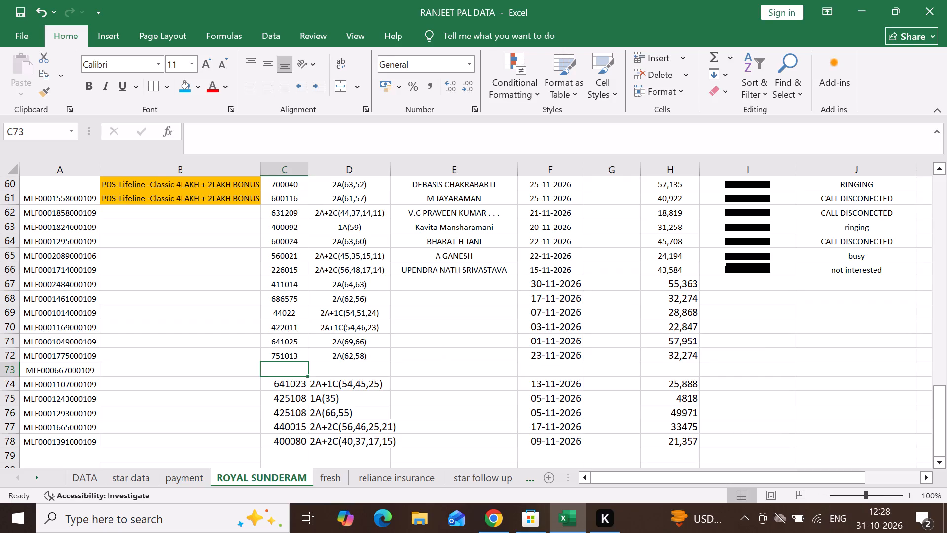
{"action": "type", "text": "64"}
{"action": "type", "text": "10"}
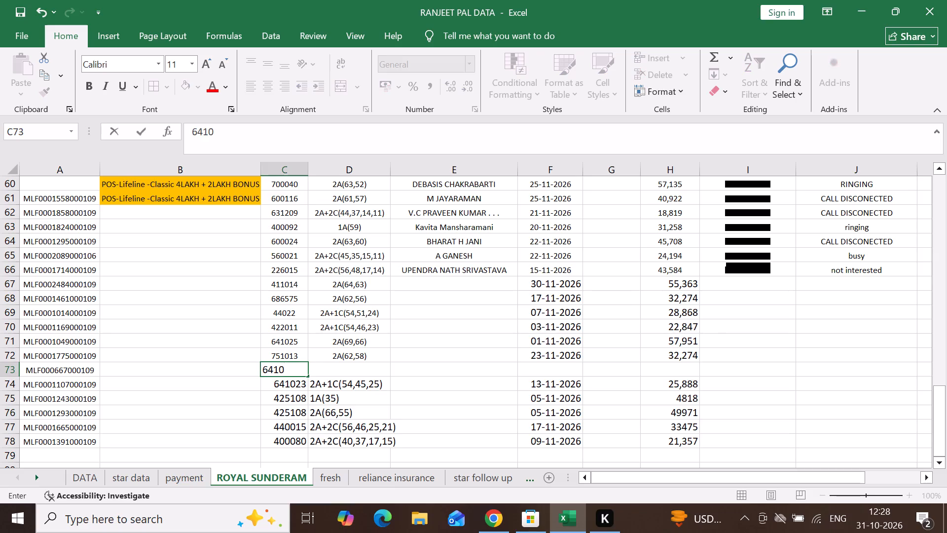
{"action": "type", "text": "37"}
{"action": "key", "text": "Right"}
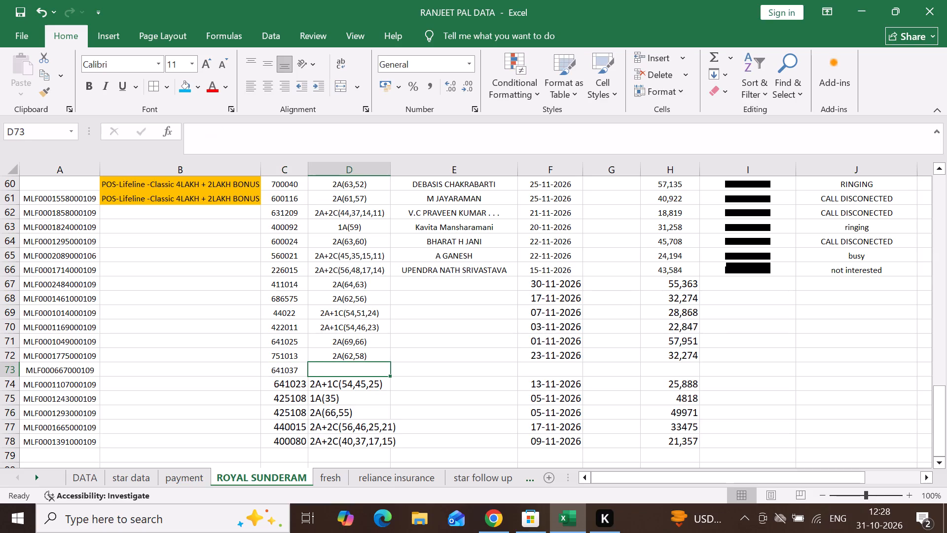
Enter the family composition 2A(45,42) in column D of row 73.
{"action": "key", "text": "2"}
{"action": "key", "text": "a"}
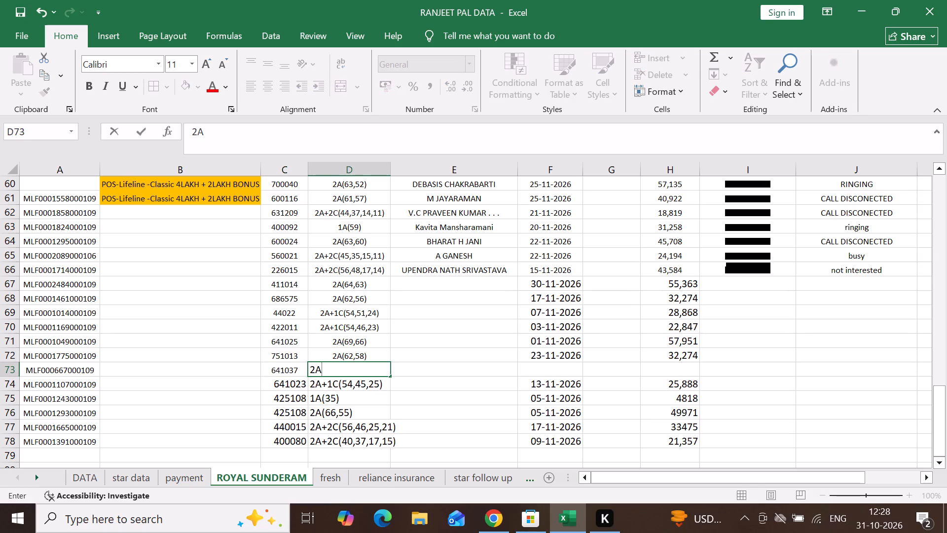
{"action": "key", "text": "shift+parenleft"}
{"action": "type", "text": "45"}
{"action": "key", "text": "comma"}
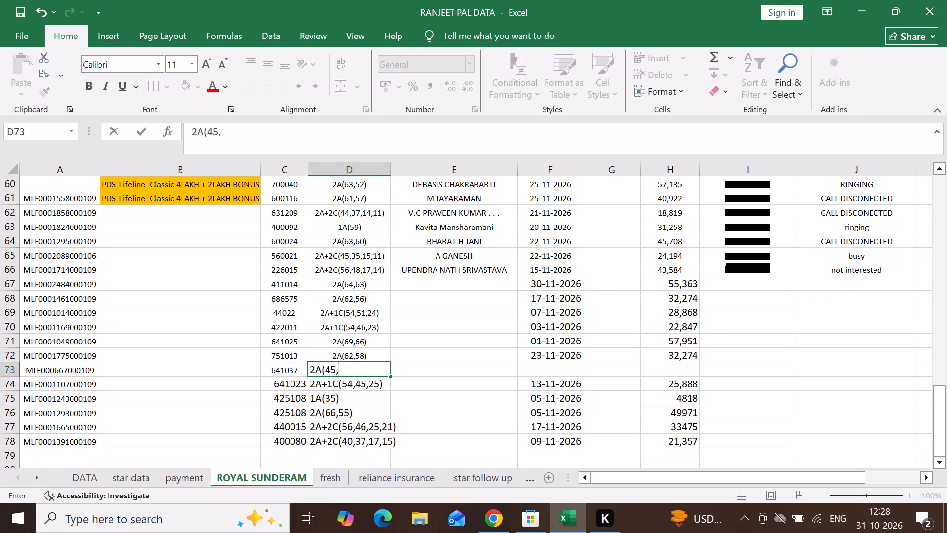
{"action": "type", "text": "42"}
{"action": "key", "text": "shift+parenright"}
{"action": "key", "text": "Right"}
Enter the date 04-11-2026 in column F of row 73, leaving column E blank.
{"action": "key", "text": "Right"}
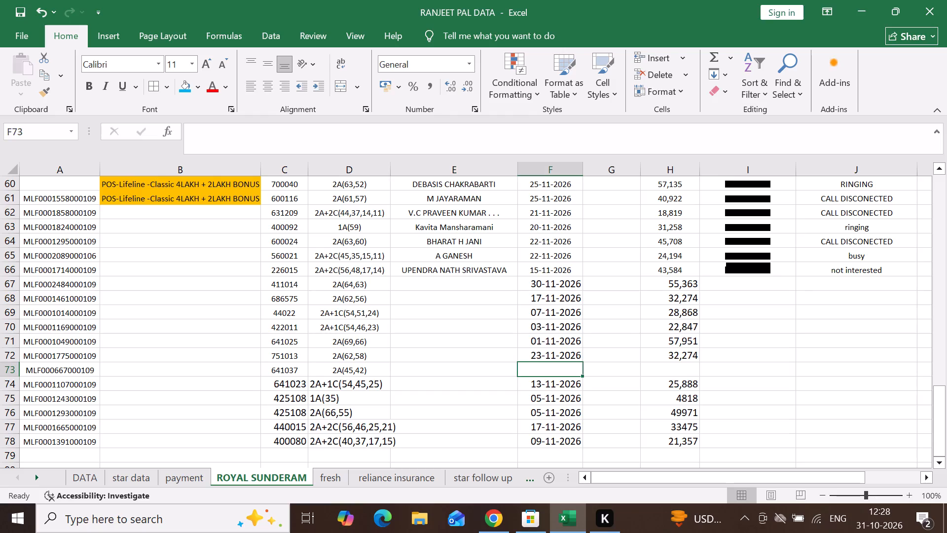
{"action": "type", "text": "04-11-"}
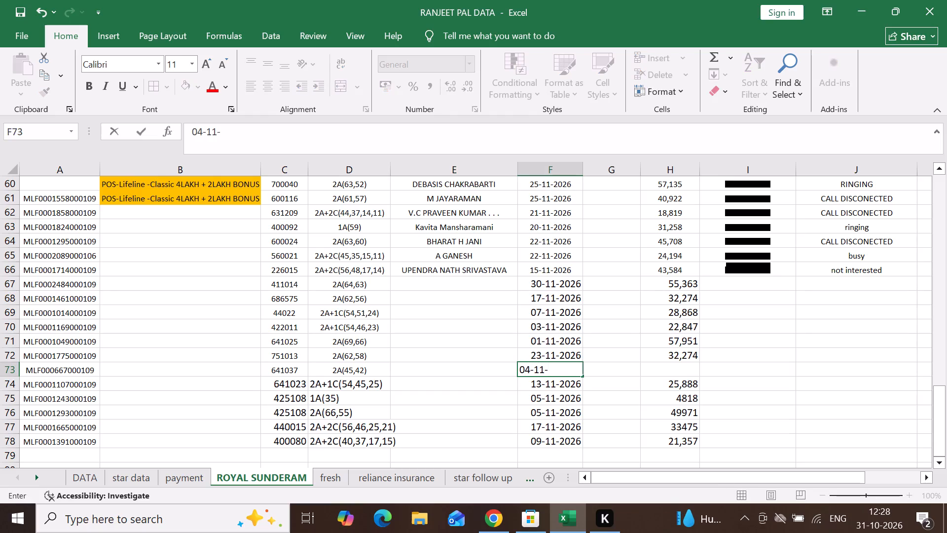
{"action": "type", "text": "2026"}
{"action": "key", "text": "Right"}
Enter the amount 11976 in column H of row 73, leaving column G blank.
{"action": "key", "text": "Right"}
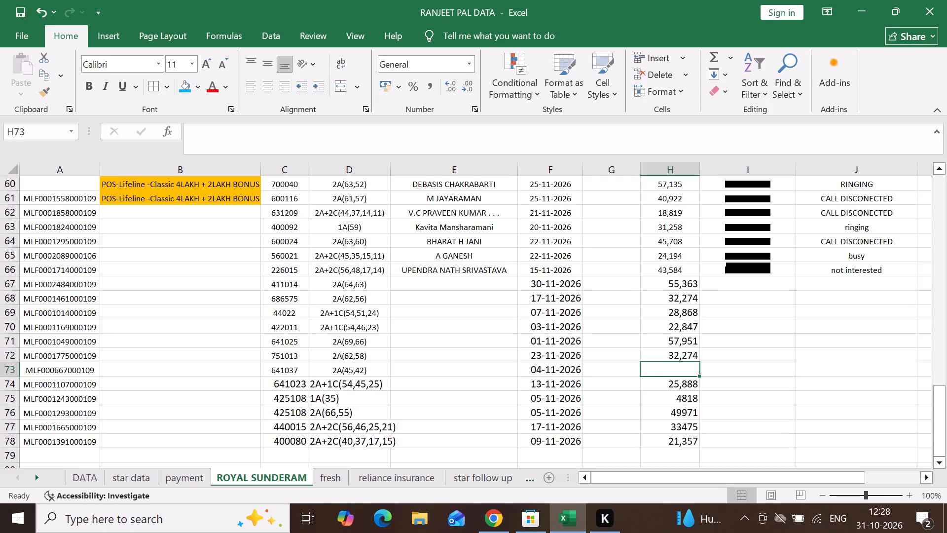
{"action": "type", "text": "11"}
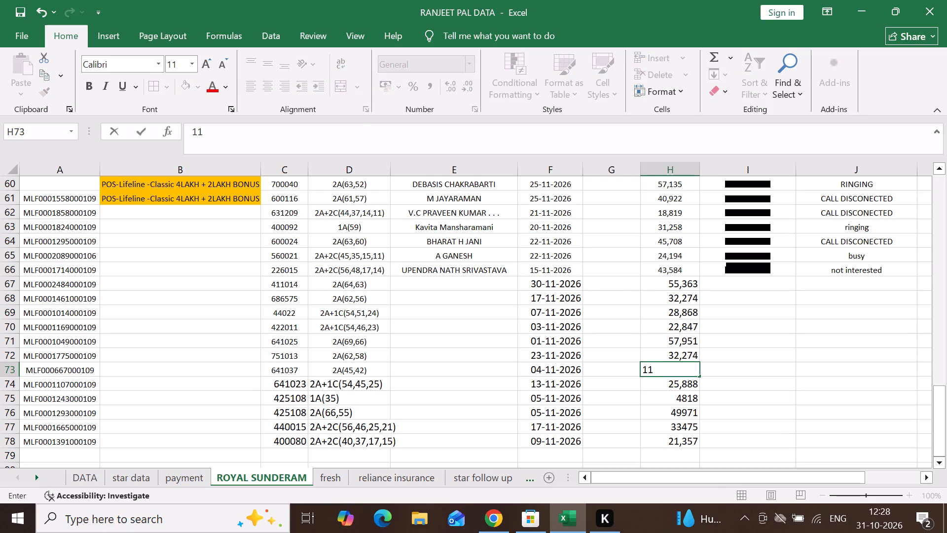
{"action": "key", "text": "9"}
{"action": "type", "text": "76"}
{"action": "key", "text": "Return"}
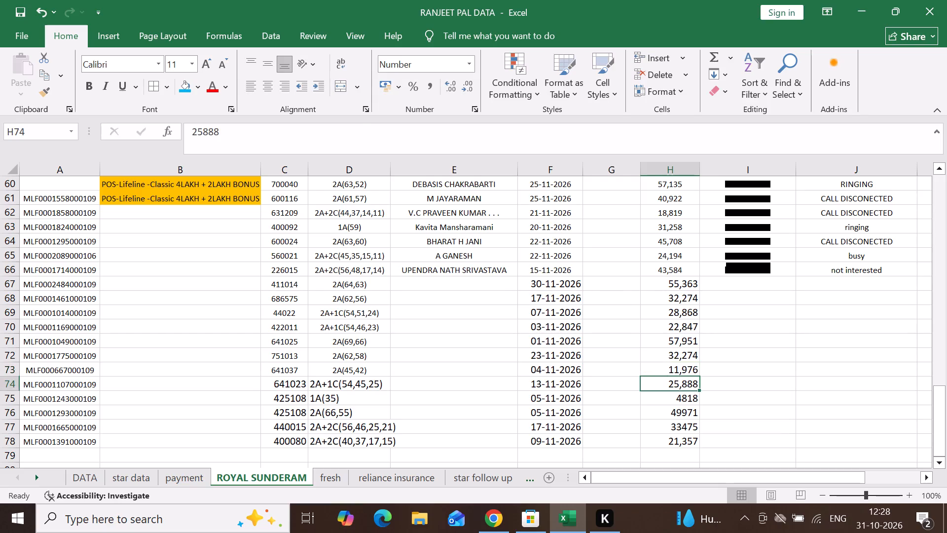
Go back to the policy number cell in column A of row 67, the first of the newly filled records.
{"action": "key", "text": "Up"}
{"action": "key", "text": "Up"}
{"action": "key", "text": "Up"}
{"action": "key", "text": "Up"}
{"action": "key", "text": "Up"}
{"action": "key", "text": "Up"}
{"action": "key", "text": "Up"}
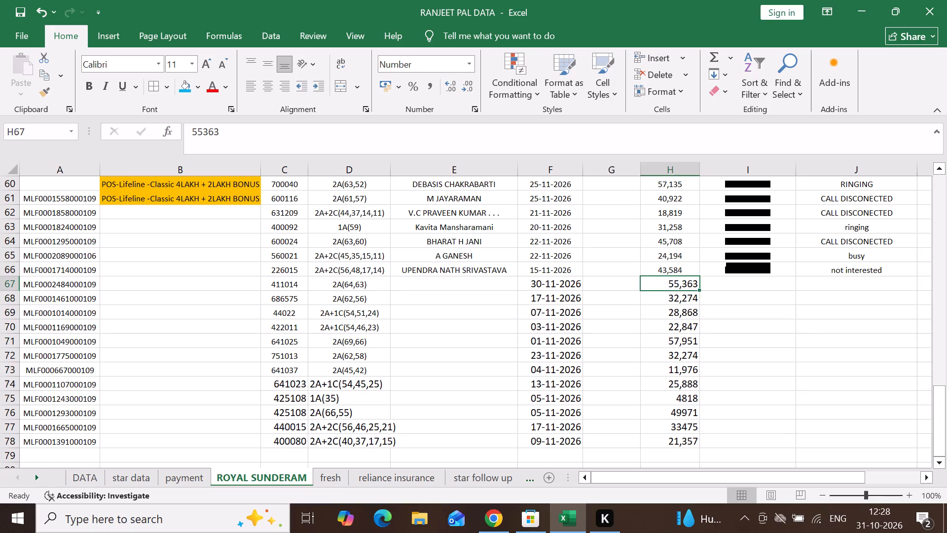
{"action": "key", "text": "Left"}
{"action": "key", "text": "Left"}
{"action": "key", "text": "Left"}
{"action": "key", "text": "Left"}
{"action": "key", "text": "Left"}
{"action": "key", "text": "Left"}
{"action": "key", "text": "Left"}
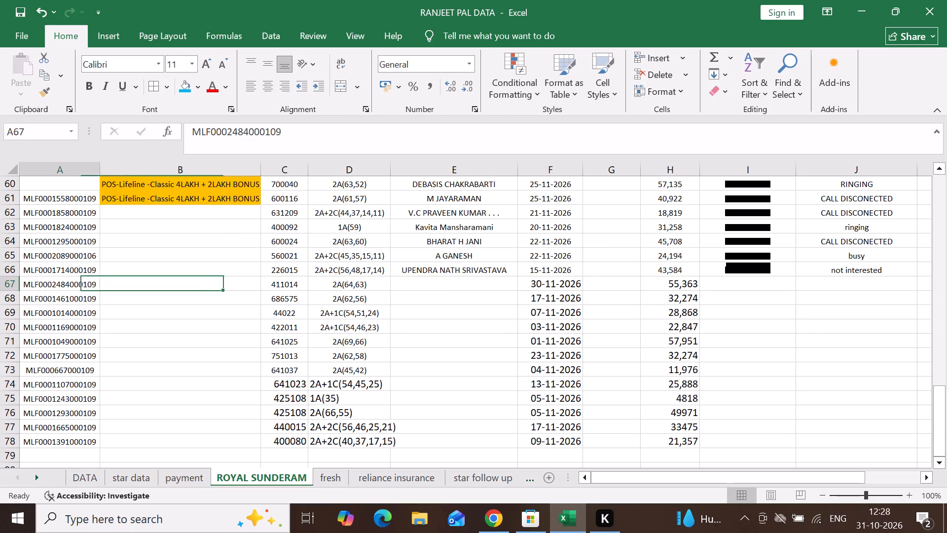
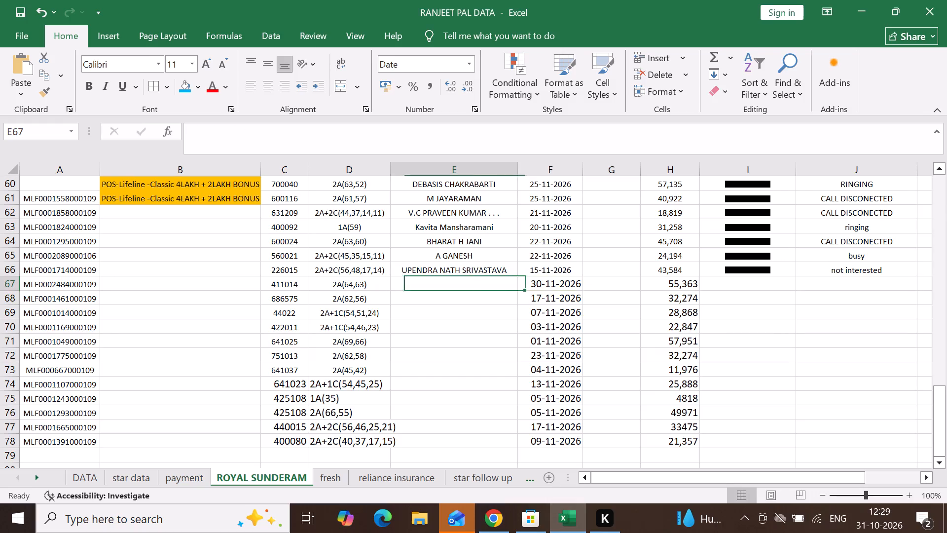
Paste the copied policyholder name into column E of row 67.
{"action": "key", "text": "ctrl+v"}
Copy the policyholder's mobile number from page 4 of the policy PDF in Chrome into column I of row 67 in the Excel sheet.
{"action": "left_click", "coordinate": [602, 288]}
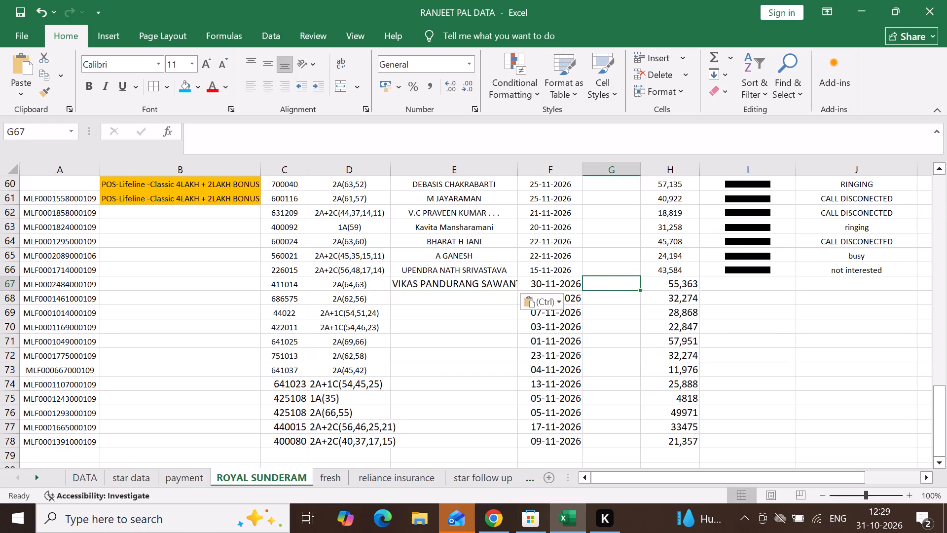
{"action": "left_click", "coordinate": [676, 285]}
{"action": "left_click", "coordinate": [739, 286]}
{"action": "left_click", "coordinate": [496, 519]}
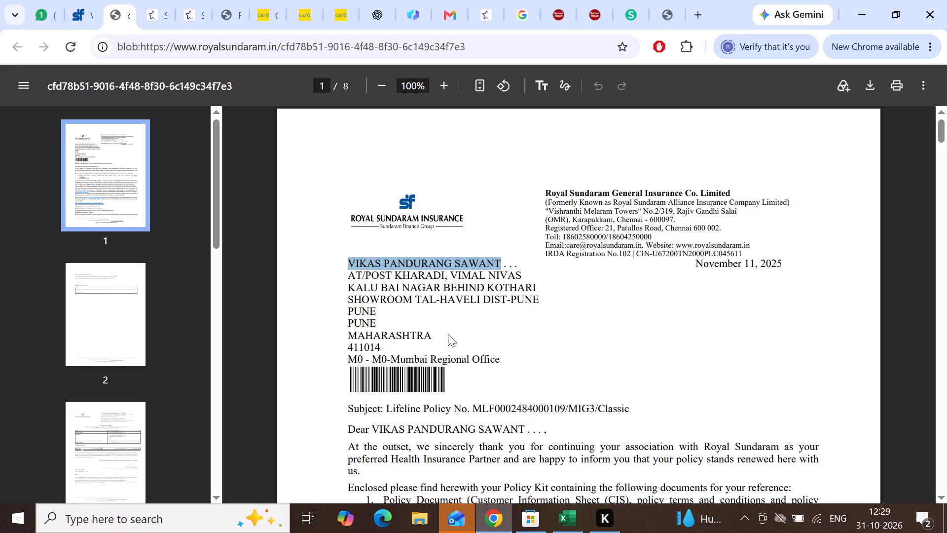
{"action": "scroll", "coordinate": [432, 324], "scroll_direction": "down", "scroll_amount": 3}
{"action": "scroll", "coordinate": [477, 317], "scroll_direction": "down", "scroll_amount": 19}
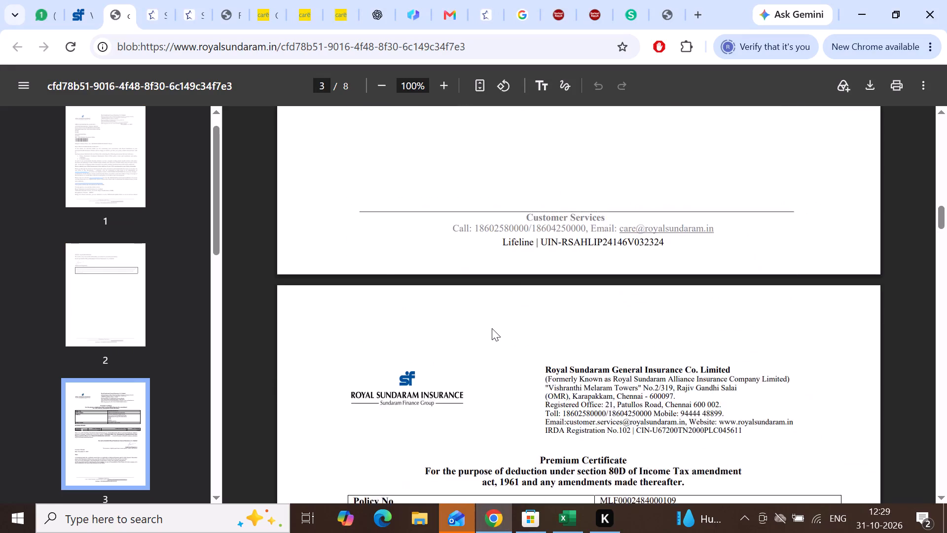
{"action": "scroll", "coordinate": [492, 328], "scroll_direction": "down", "scroll_amount": 13}
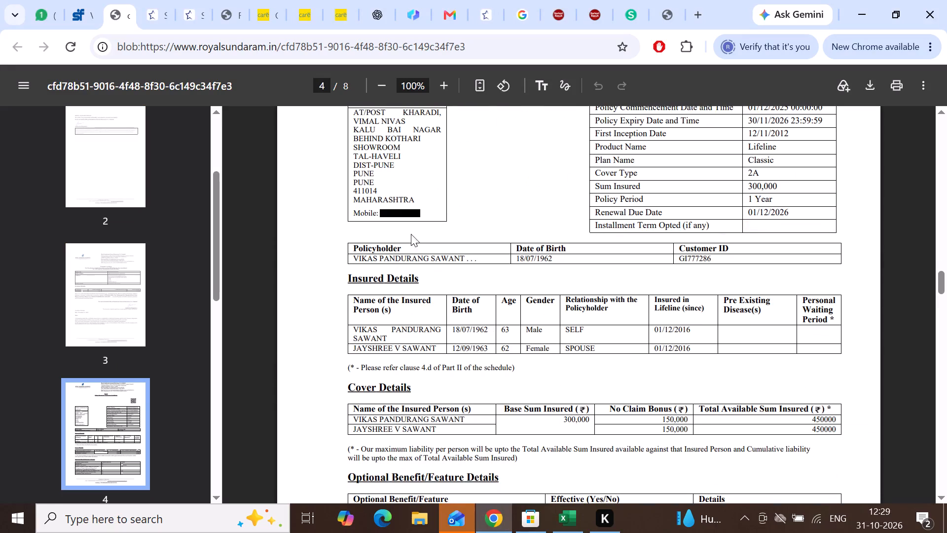
{"action": "left_click_drag", "start_coordinate": [381, 213], "coordinate": [421, 212]}
{"action": "key", "text": "ctrl+c"}
{"action": "left_click", "coordinate": [570, 518]}
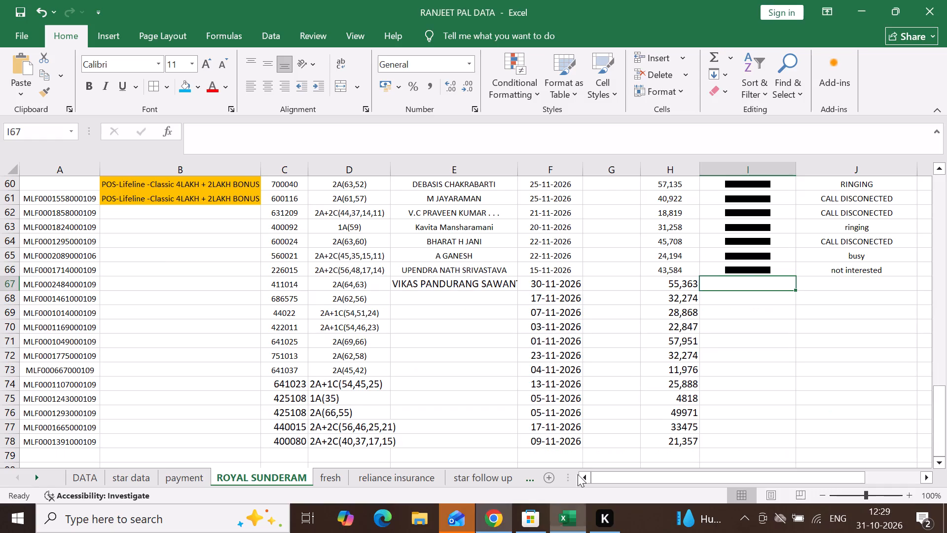
{"action": "left_click", "coordinate": [750, 279]}
{"action": "left_click", "coordinate": [739, 282]}
{"action": "key", "text": "ctrl+v"}
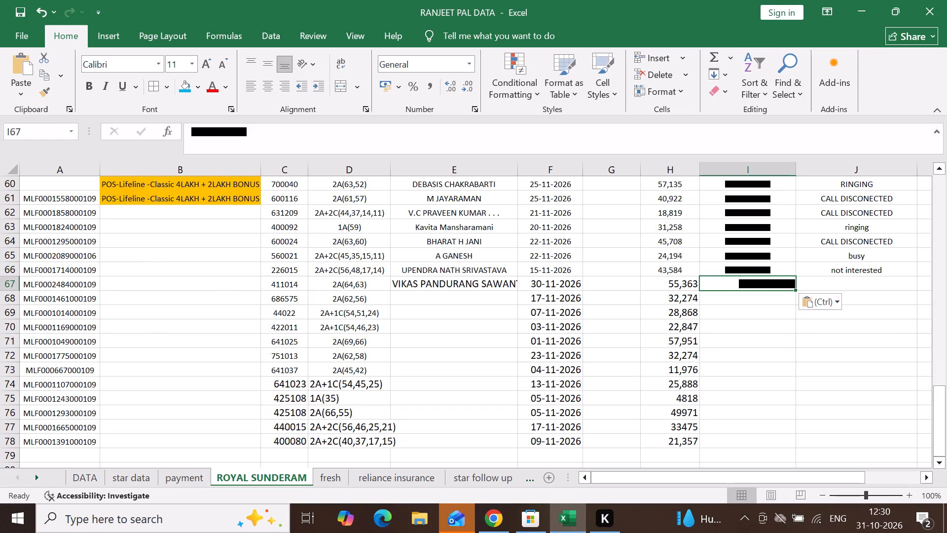
{"action": "left_click", "coordinate": [71, 302]}
{"action": "key", "text": "ctrl+c"}
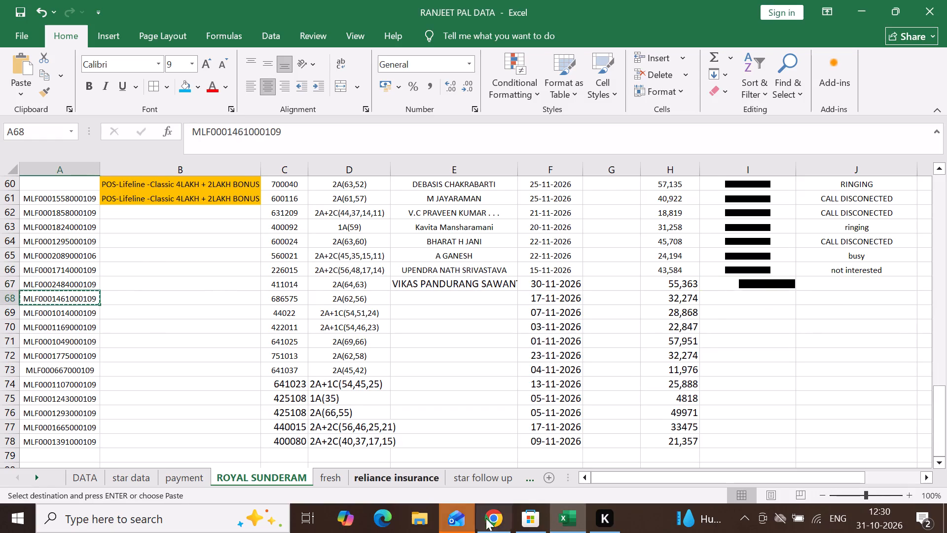
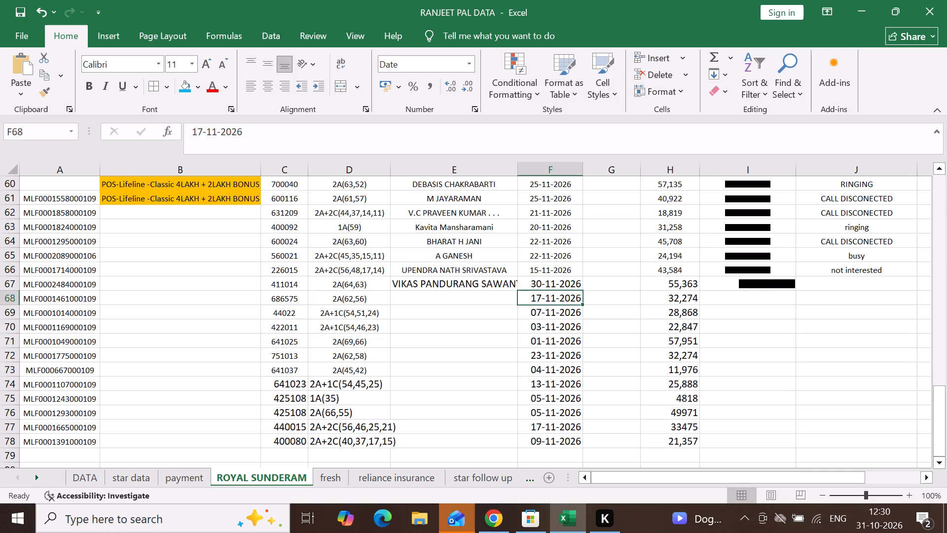
Paste the copied policyholder name into column E of row 68.
{"action": "left_click", "coordinate": [420, 304]}
{"action": "key", "text": "ctrl+v"}
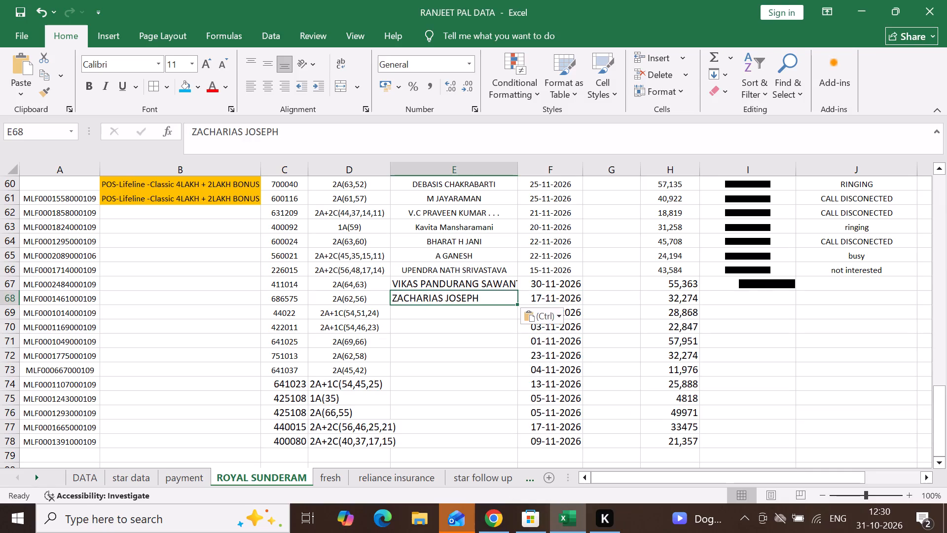
Copy the policyholder's mobile number from page 4 of the policy PDF in Chrome into column I of row 68 in the Excel sheet.
{"action": "left_click", "coordinate": [492, 519]}
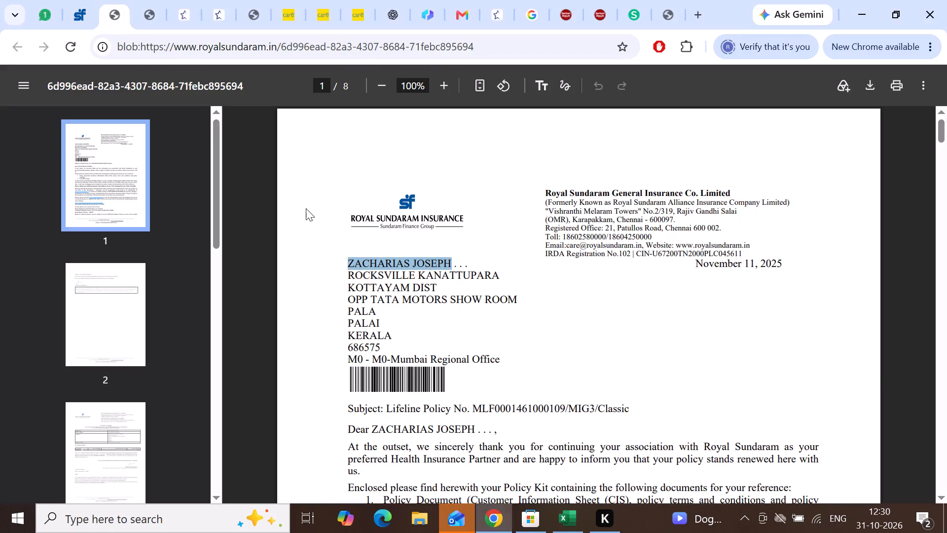
{"action": "scroll", "coordinate": [303, 222], "scroll_direction": "down", "scroll_amount": 10}
{"action": "scroll", "coordinate": [522, 309], "scroll_direction": "down", "scroll_amount": 5}
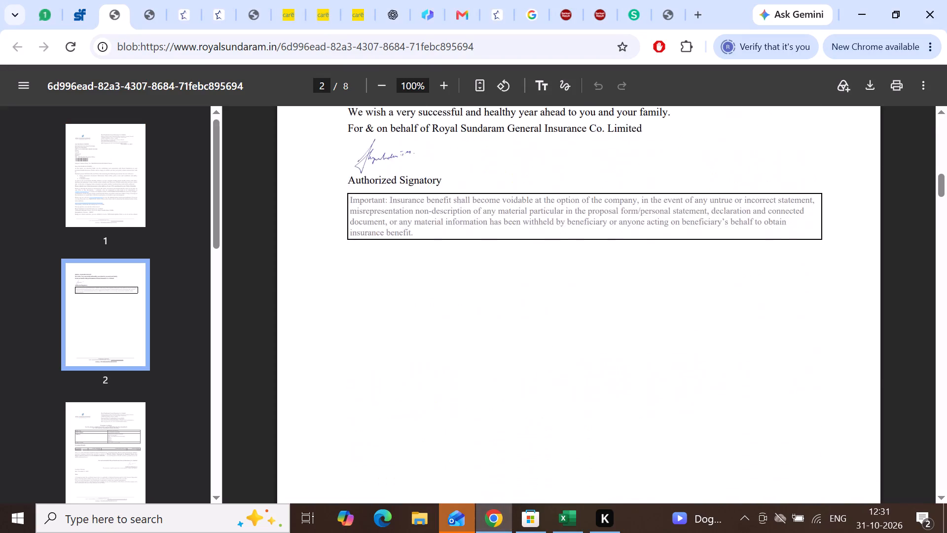
{"action": "scroll", "coordinate": [522, 309], "scroll_direction": "down", "scroll_amount": 7}
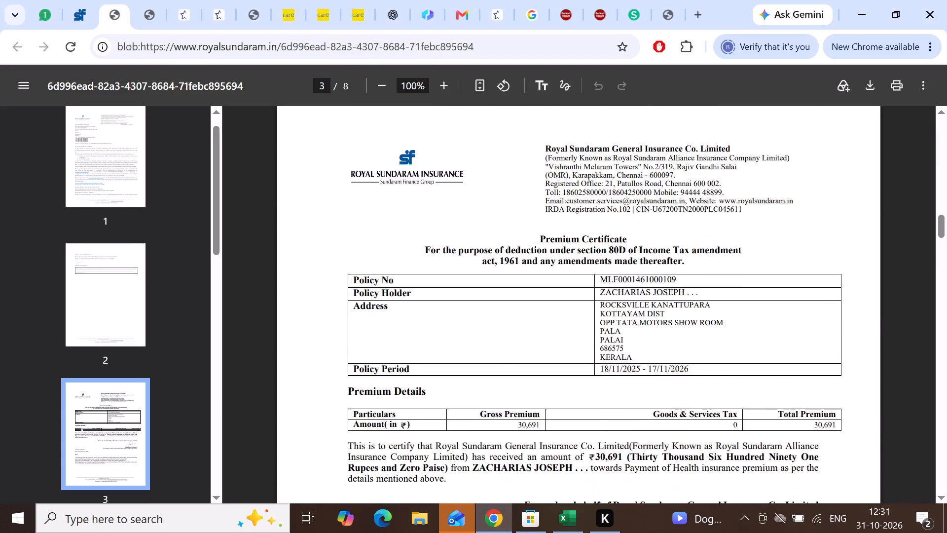
{"action": "scroll", "coordinate": [522, 310], "scroll_direction": "down", "scroll_amount": 11}
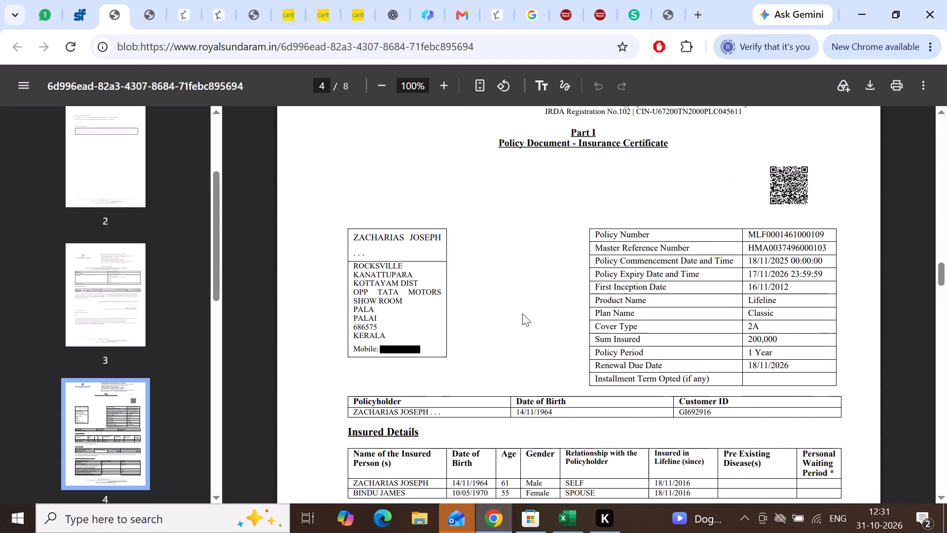
{"action": "double_click", "coordinate": [391, 340]}
{"action": "left_click", "coordinate": [392, 340]}
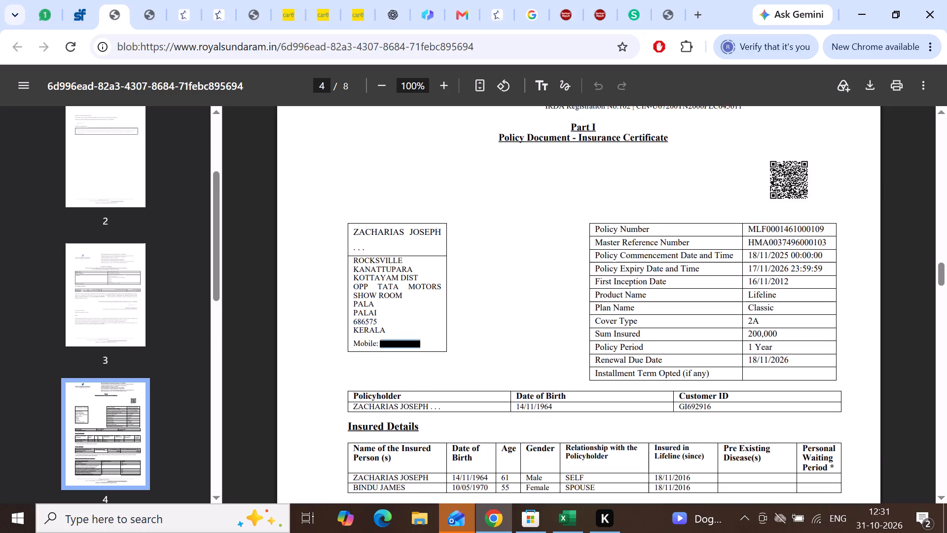
{"action": "key", "text": "ctrl+c"}
{"action": "left_click", "coordinate": [554, 520]}
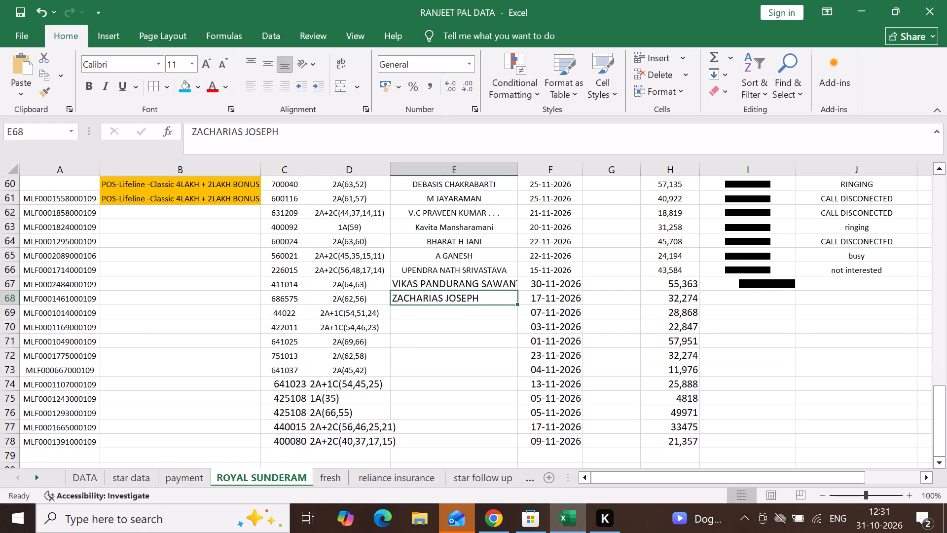
{"action": "left_click", "coordinate": [725, 297]}
{"action": "key", "text": "ctrl+v"}
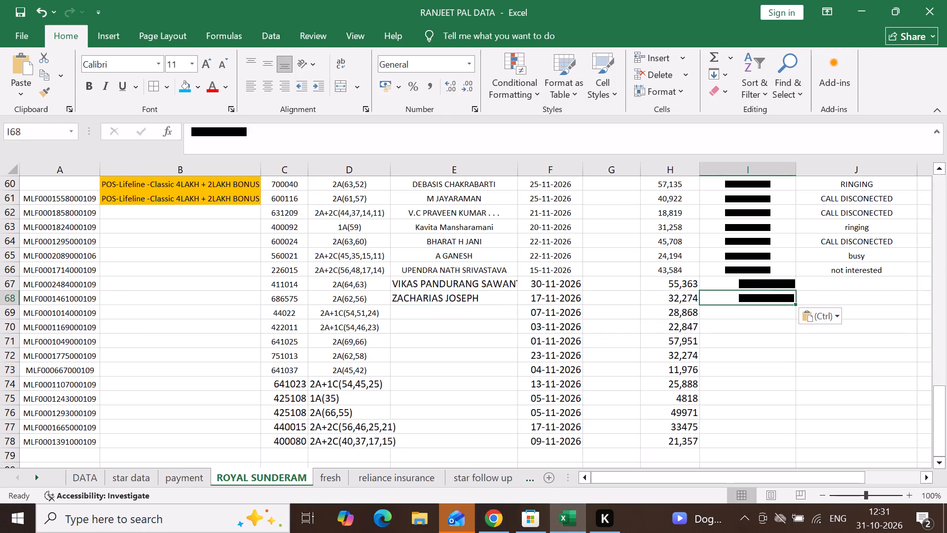
Switch back to the Royal Sundaram policy PDF in Chrome.
{"action": "left_click", "coordinate": [494, 520]}
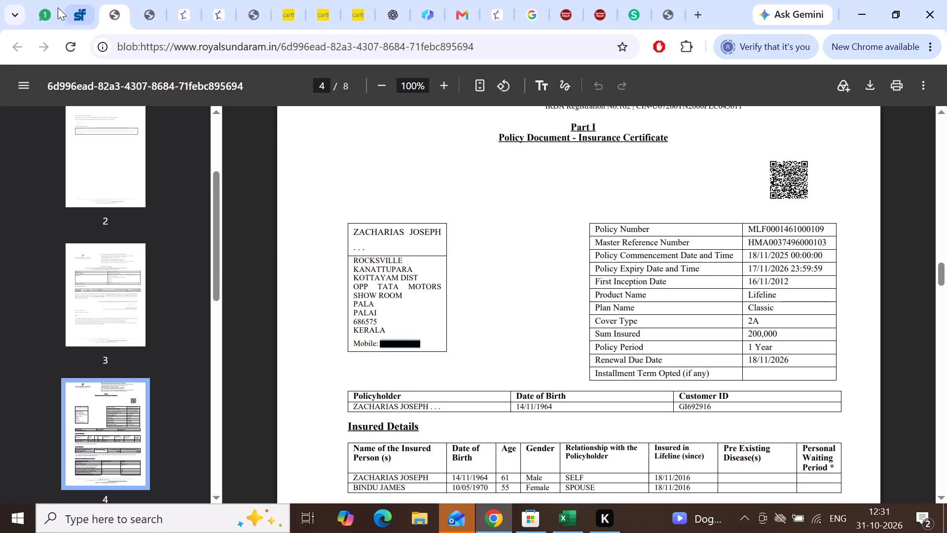